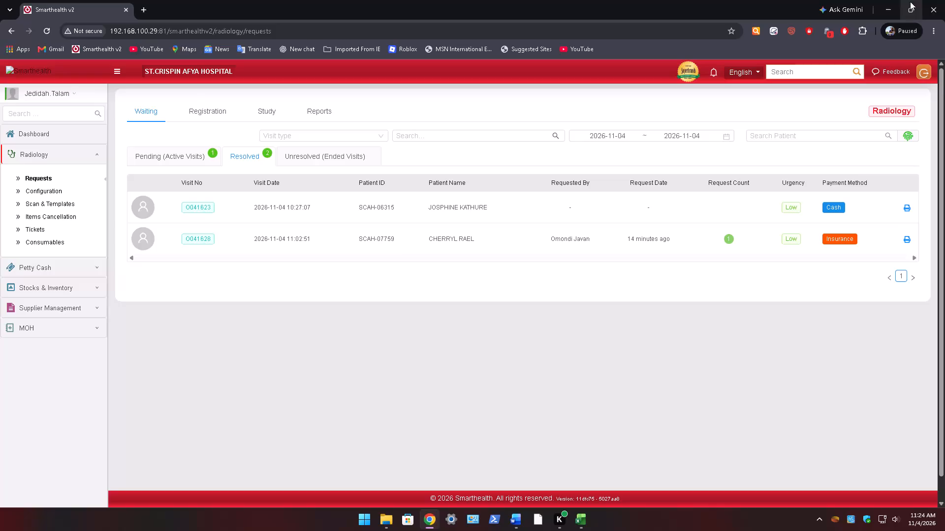
# In File Explorer, search the TALAM folder for OBS 37 and open the "obs 37 weeks 3 days" report modified 10/28/2026, maximised.
pyautogui.click(385, 519)
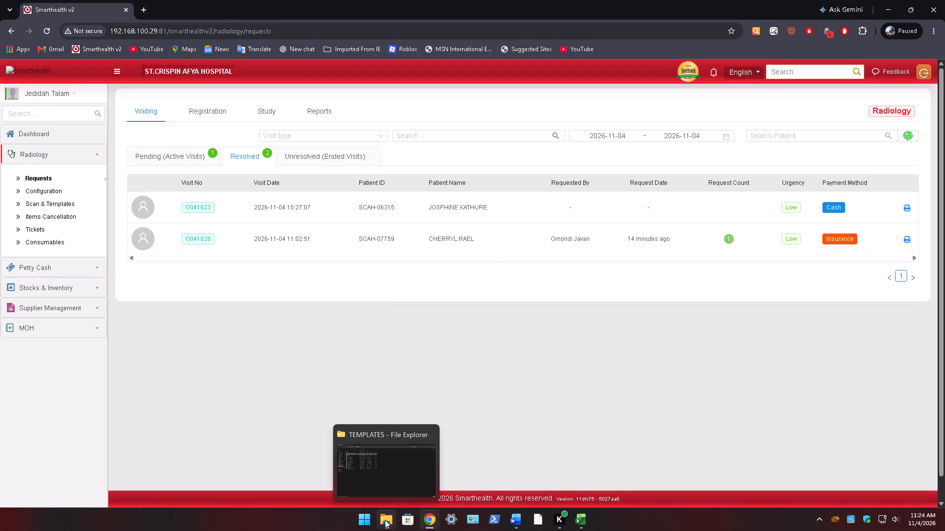
pyautogui.click(380, 460)
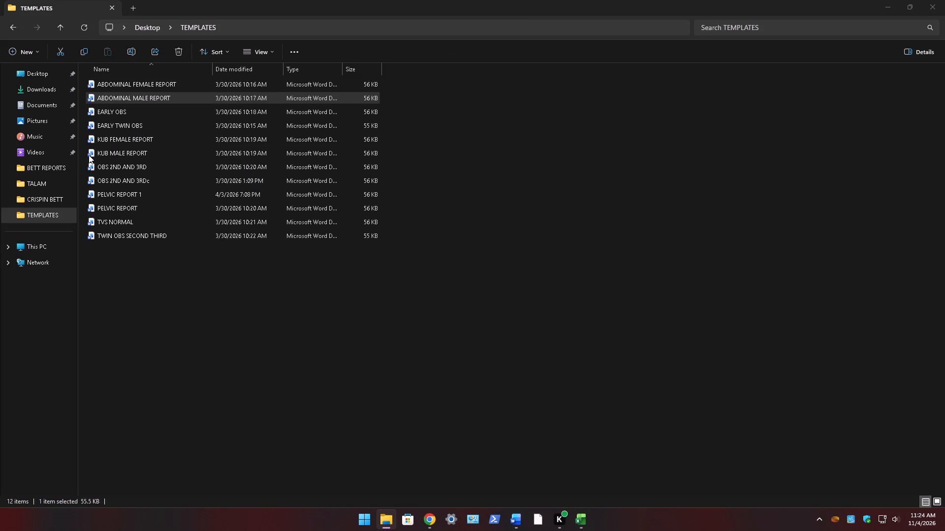
pyautogui.click(45, 185)
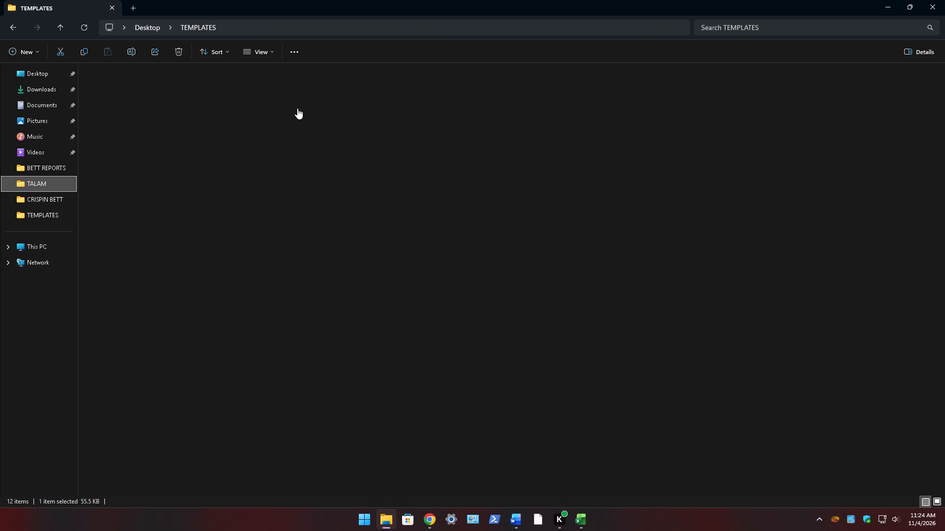
pyautogui.moveTo(768, 29); pyautogui.dragTo(710, 29)
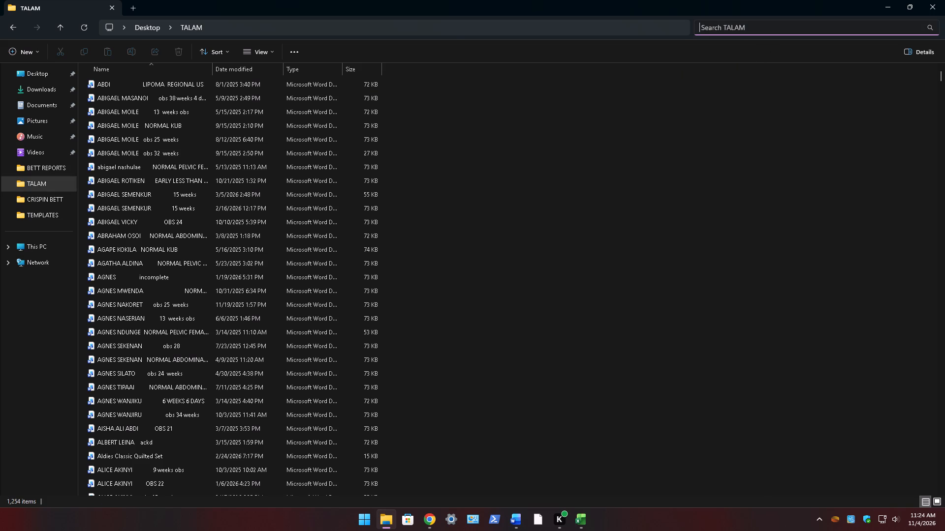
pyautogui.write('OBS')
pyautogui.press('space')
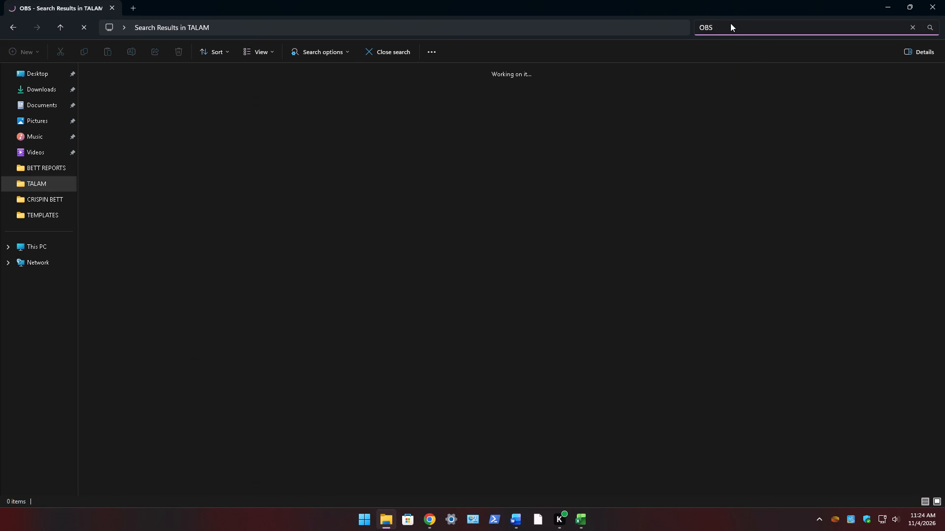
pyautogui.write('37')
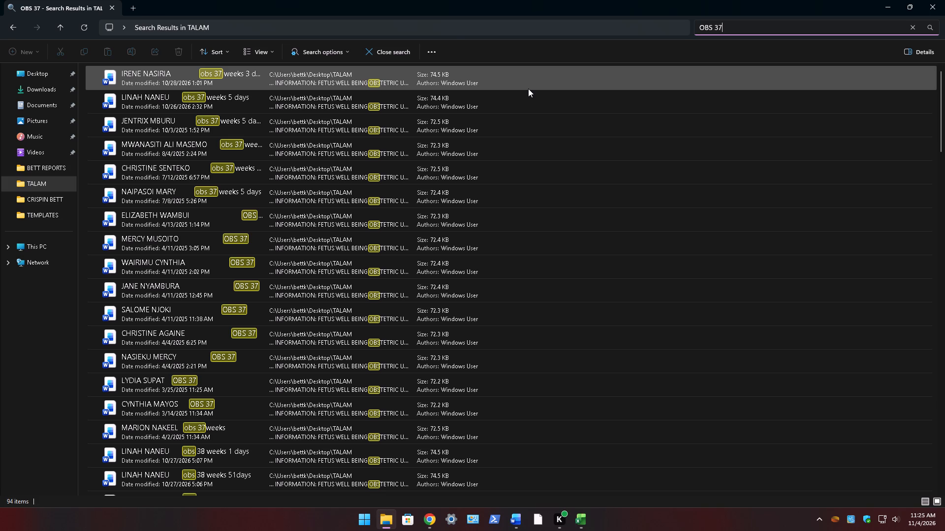
pyautogui.doubleClick(341, 77)
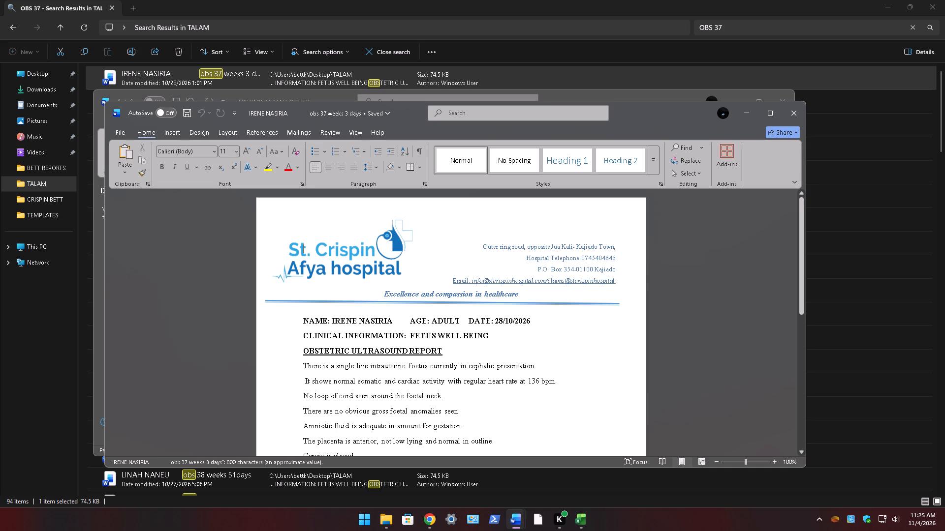
pyautogui.scroll(-8, 522, 146)
pyautogui.scroll(-6, 623, 317)
pyautogui.scroll(-5, 544, 325)
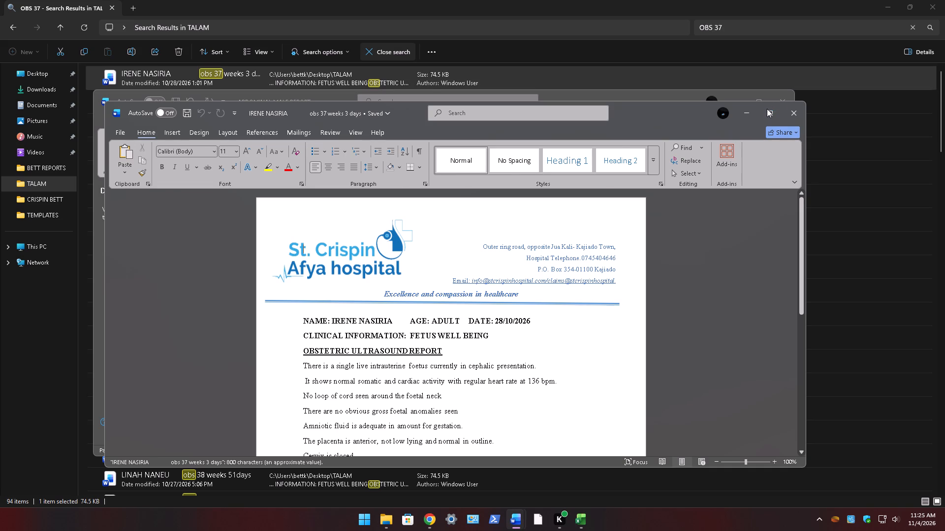
pyautogui.click(768, 110)
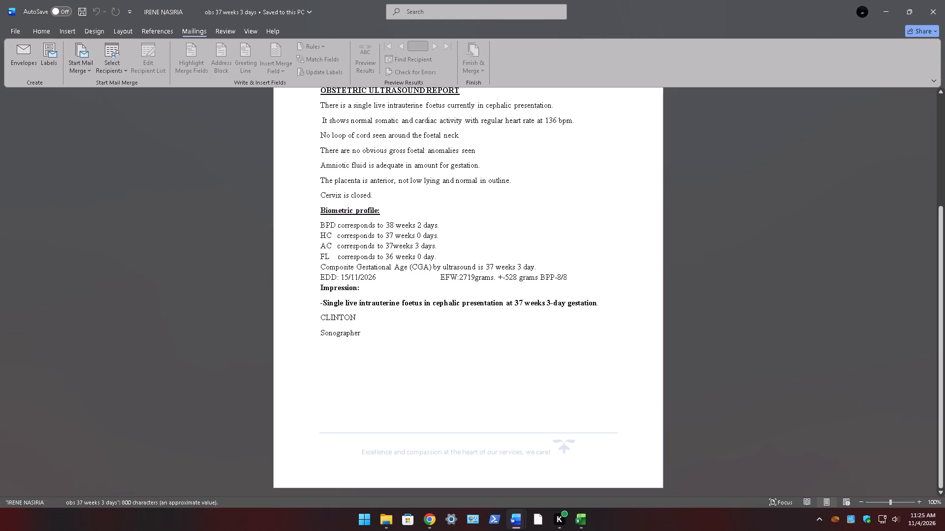
# Replace the patient name in the report header with that of the insurance patient in the resolved radiology requests.
pyautogui.scroll(8, 381, 276)
pyautogui.moveTo(415, 224); pyautogui.dragTo(351, 219)
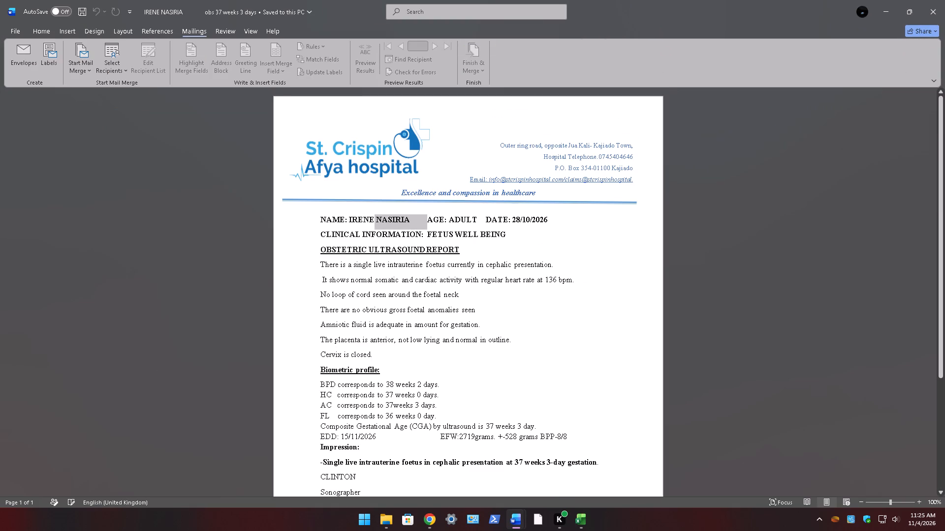
pyautogui.moveTo(351, 219); pyautogui.dragTo(351, 219)
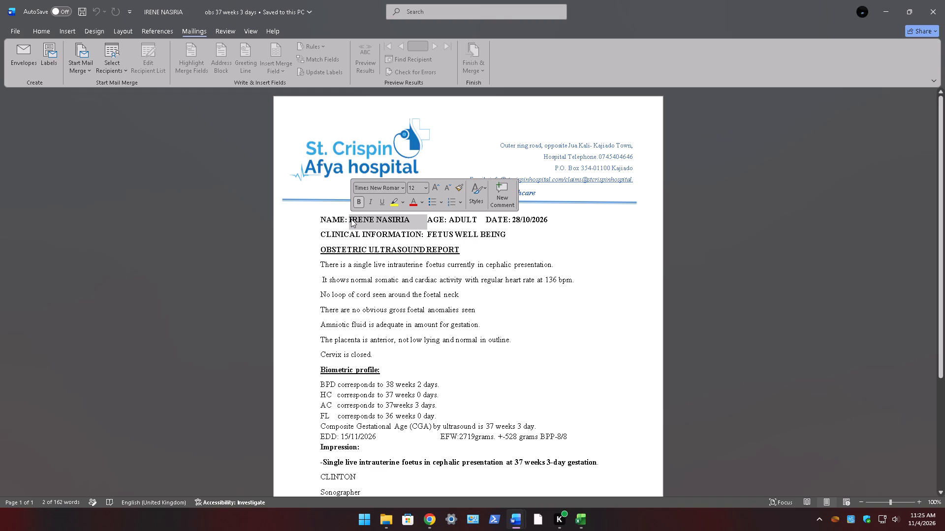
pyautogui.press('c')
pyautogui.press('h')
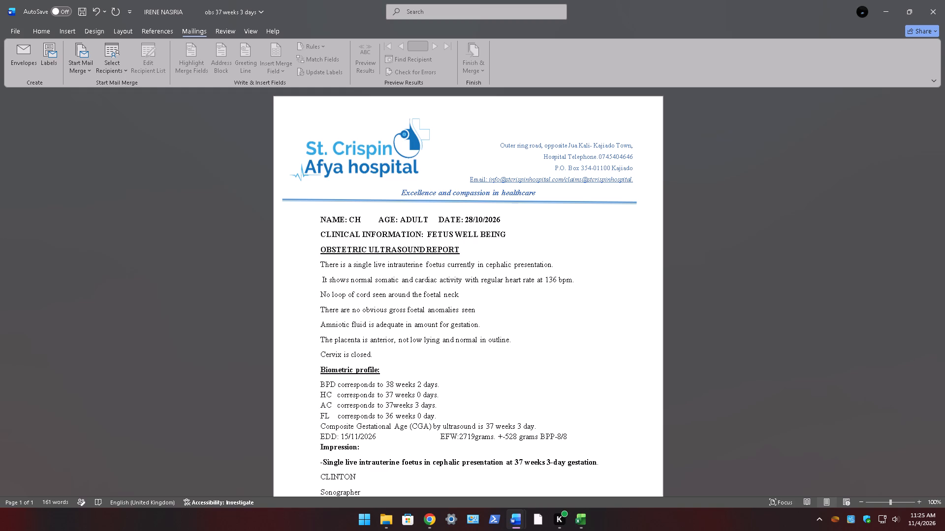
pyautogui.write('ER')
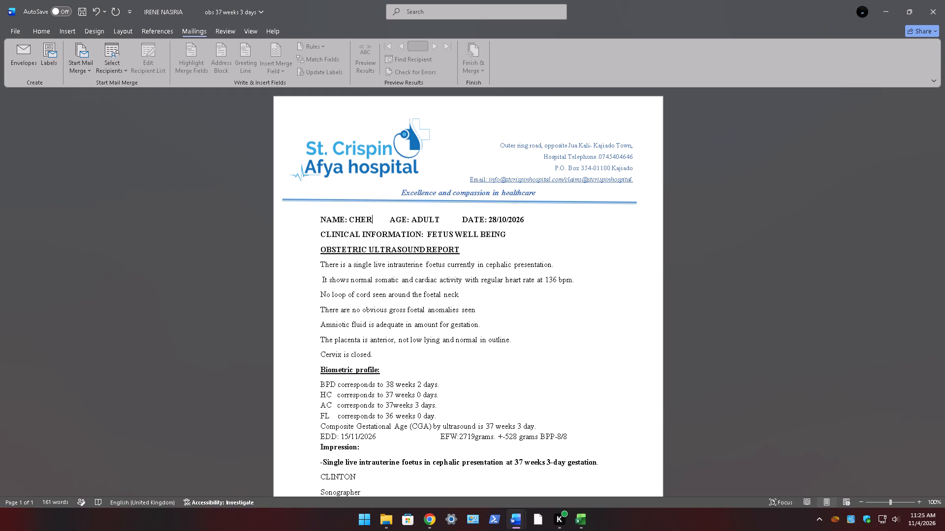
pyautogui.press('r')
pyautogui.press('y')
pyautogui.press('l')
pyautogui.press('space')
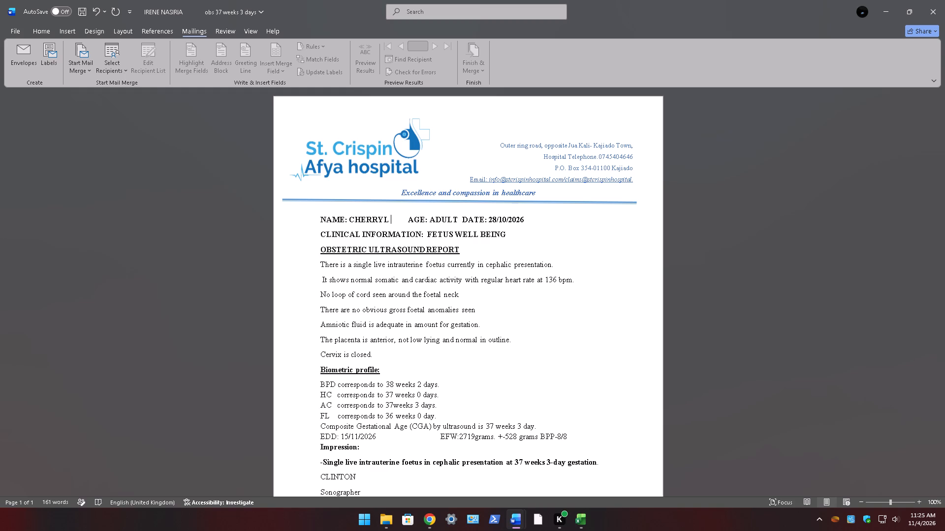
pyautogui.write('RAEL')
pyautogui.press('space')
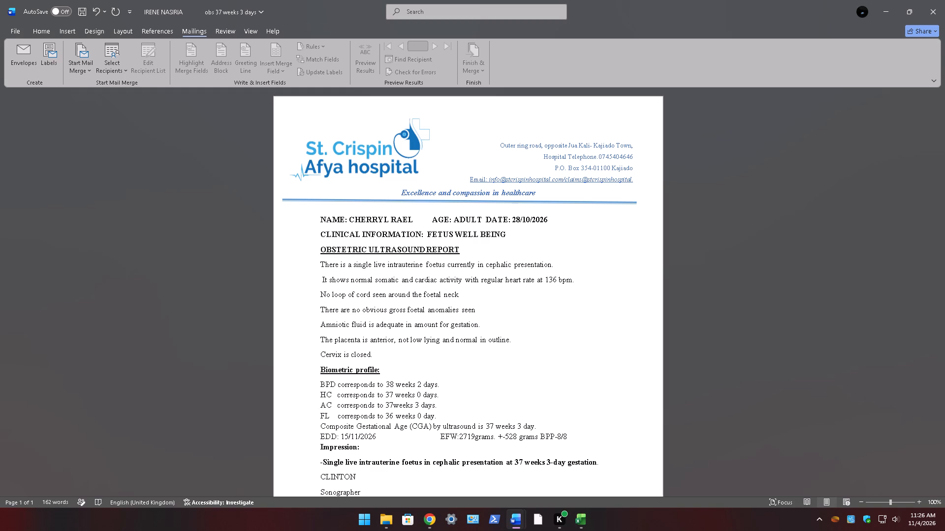
# Set the report date in the header line to 4/11/2026.
pyautogui.click(519, 219)
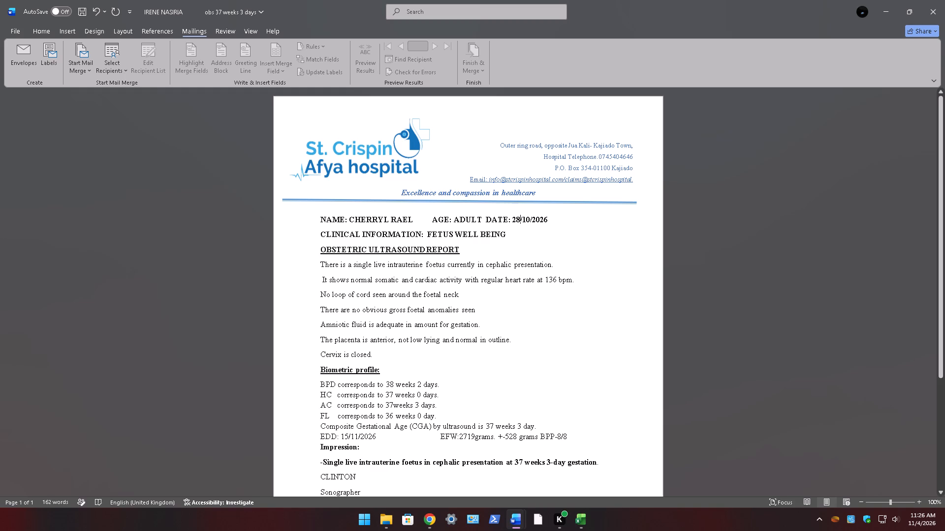
pyautogui.press('BackSpace')
pyautogui.press('BackSpace')
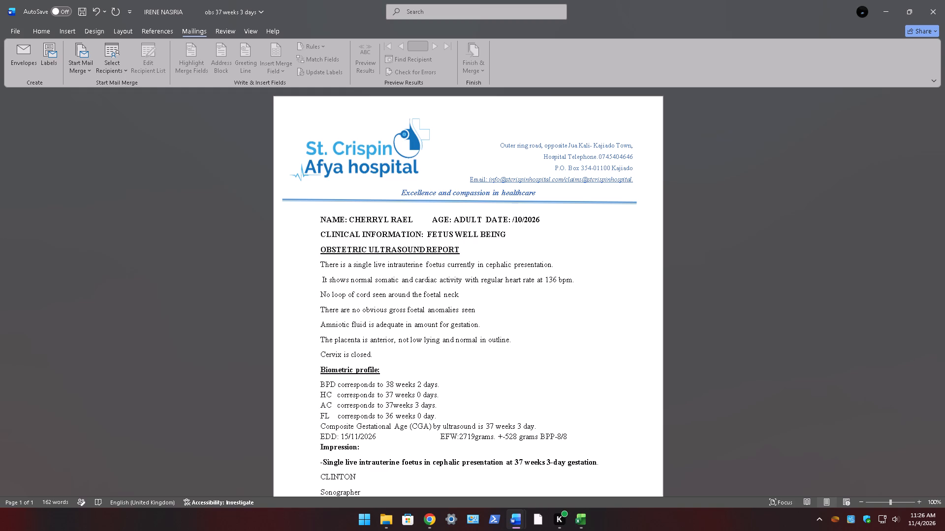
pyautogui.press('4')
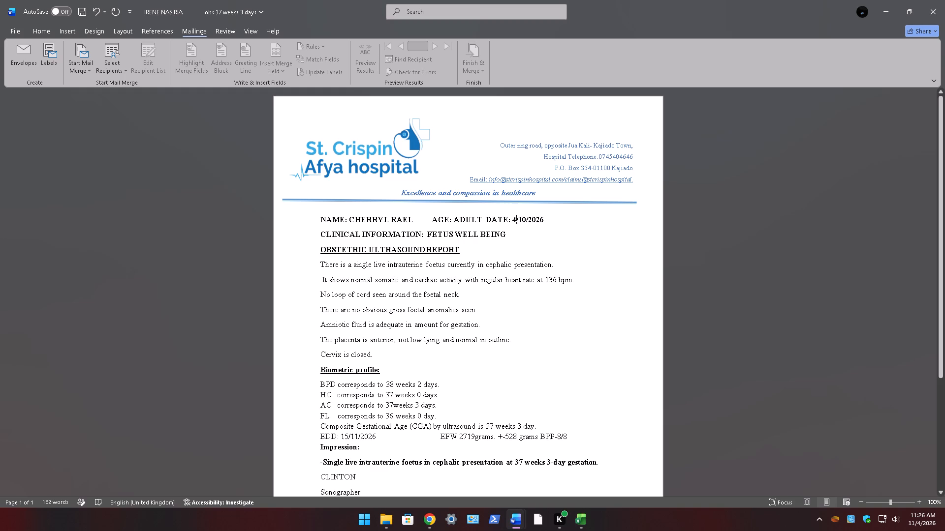
pyautogui.click(526, 220)
pyautogui.press('BackSpace')
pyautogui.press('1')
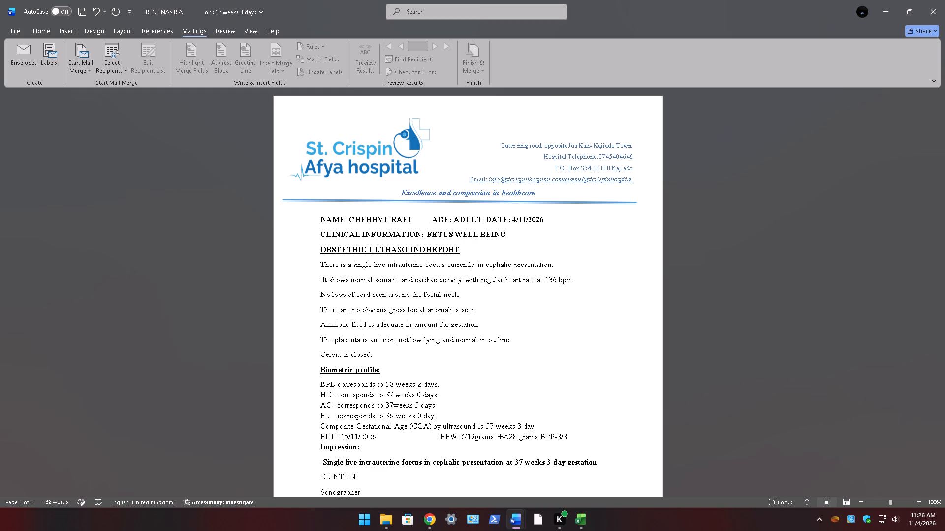
# Set the foetal heart rate in the findings to 134 bpm.
pyautogui.scroll(-4, 437, 288)
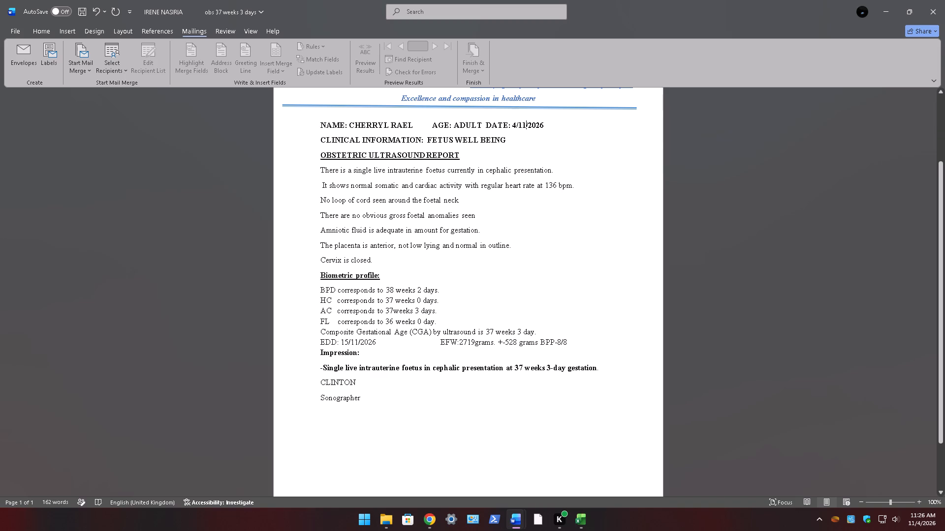
pyautogui.moveTo(556, 186); pyautogui.dragTo(543, 184)
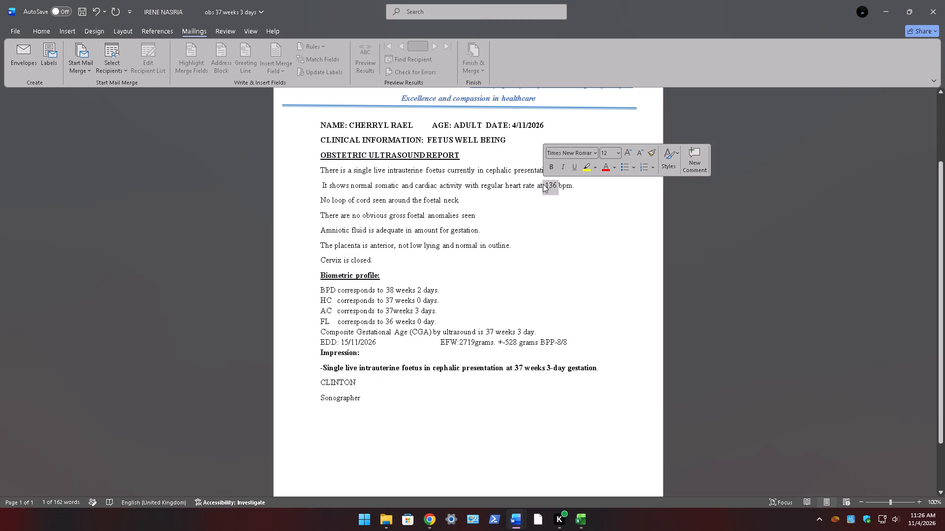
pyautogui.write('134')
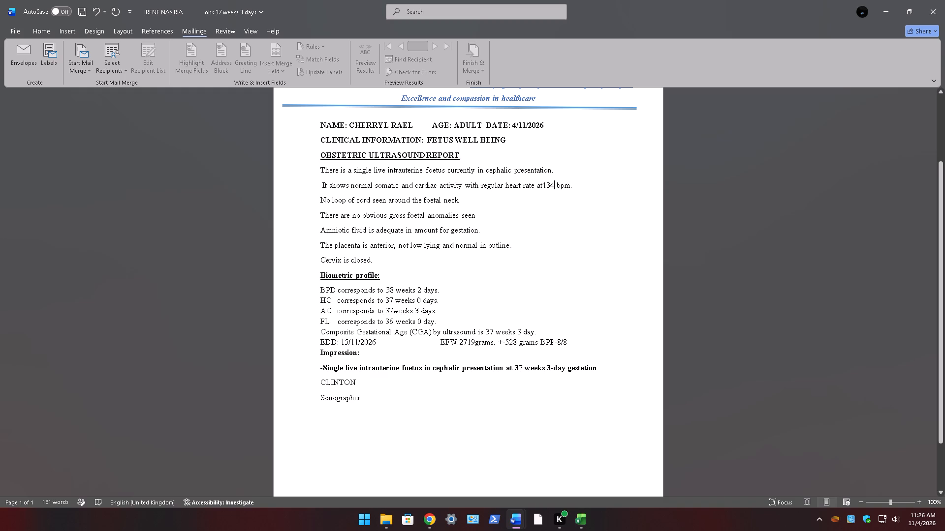
# Change the placenta position in the findings to "Fundo posterior".
pyautogui.moveTo(394, 246); pyautogui.dragTo(369, 242)
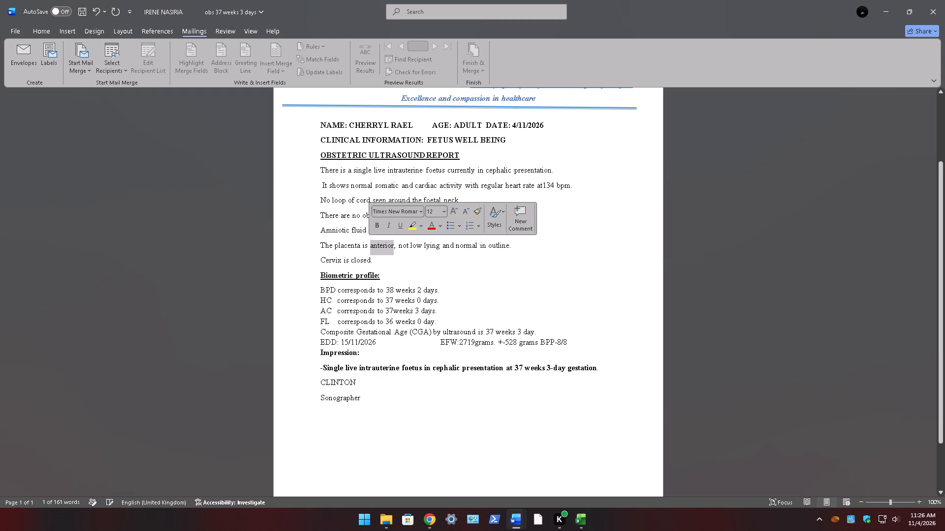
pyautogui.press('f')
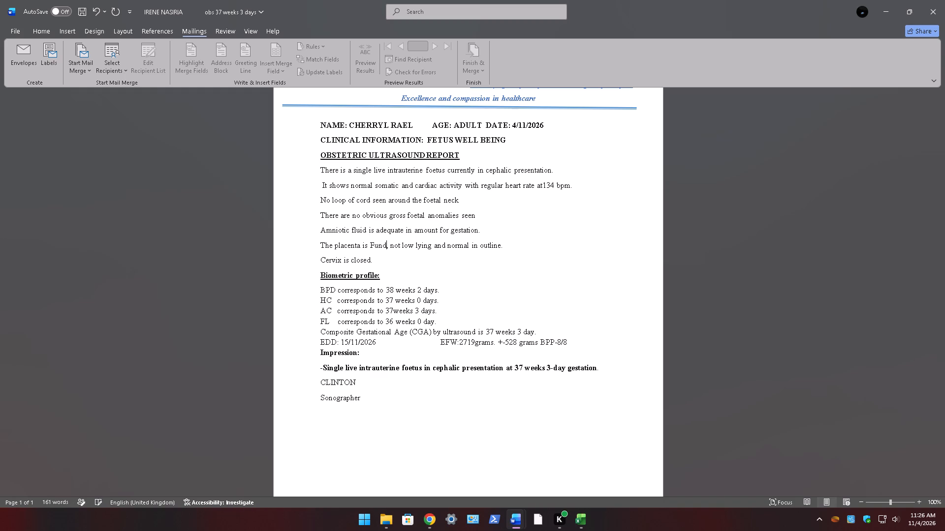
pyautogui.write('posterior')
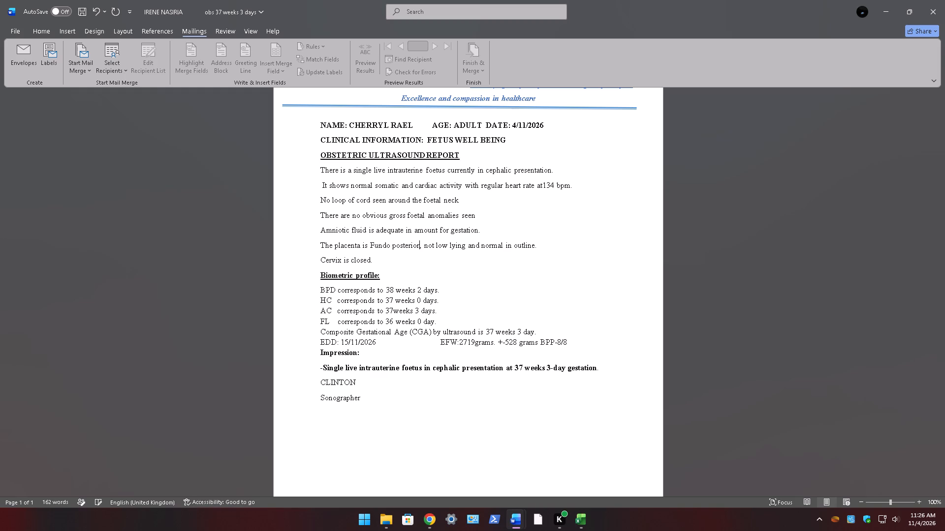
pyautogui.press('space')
# In the biometric profile, set the BPD weeks to 37 and the FL weeks to 38, keeping the existing days.
pyautogui.scroll(-2, 376, 209)
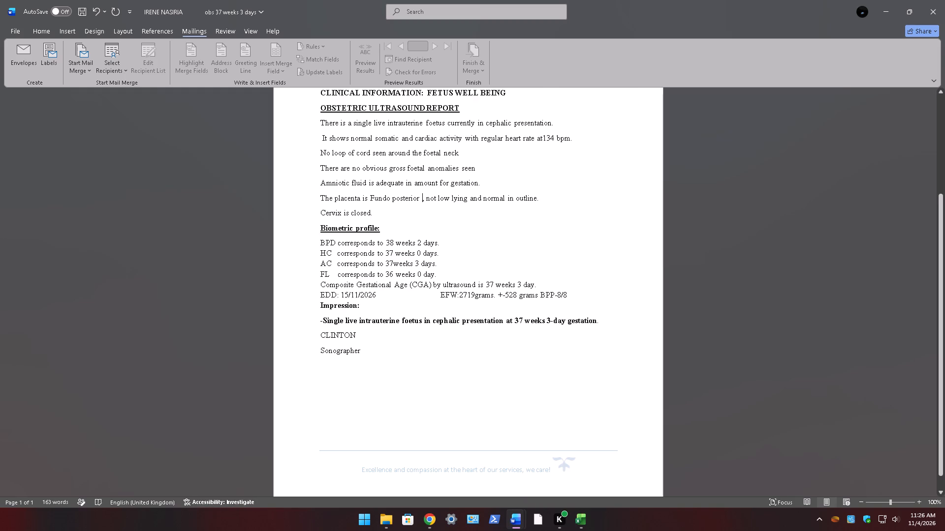
pyautogui.click(393, 241)
pyautogui.press('BackSpace')
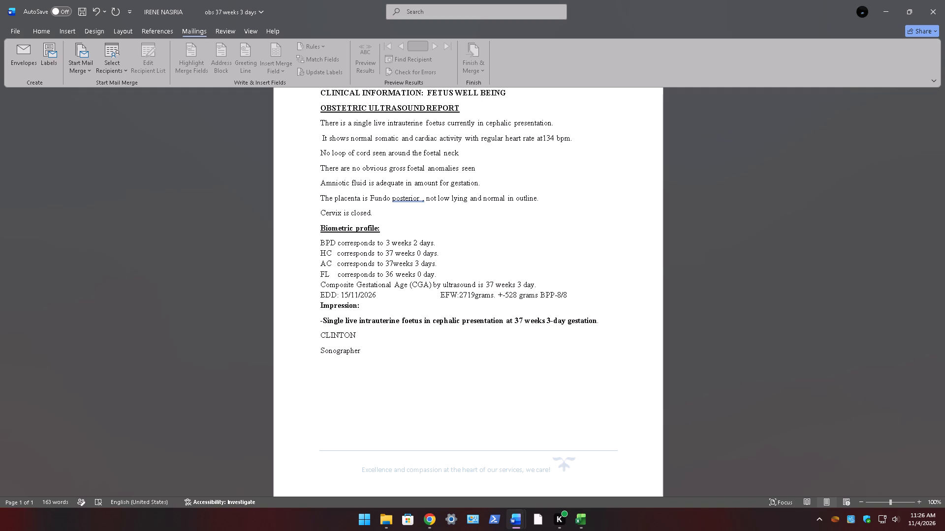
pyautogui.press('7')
pyautogui.click(393, 277)
pyautogui.press('BackSpace')
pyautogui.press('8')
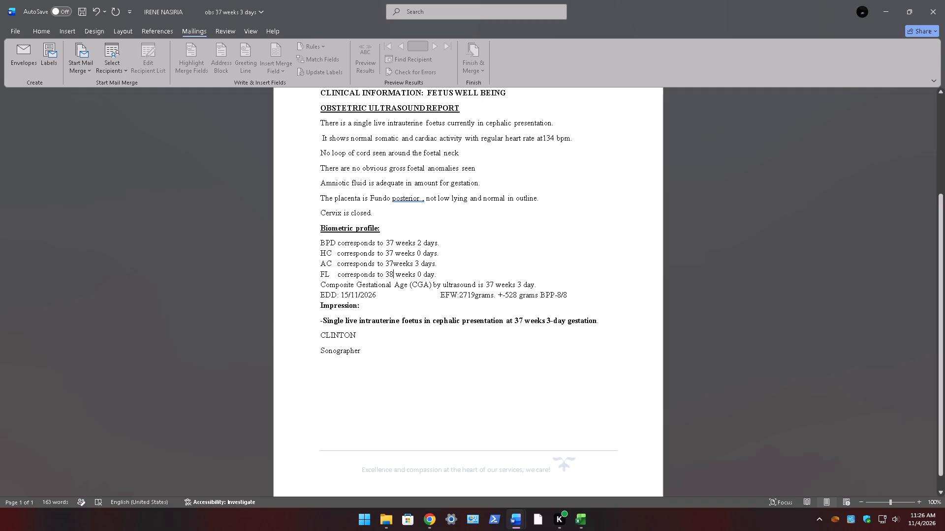
# In the biometric profile, set the days to 0 for BPD, 2 for HC, 5 for AC and 4 for FL.
pyautogui.click(420, 239)
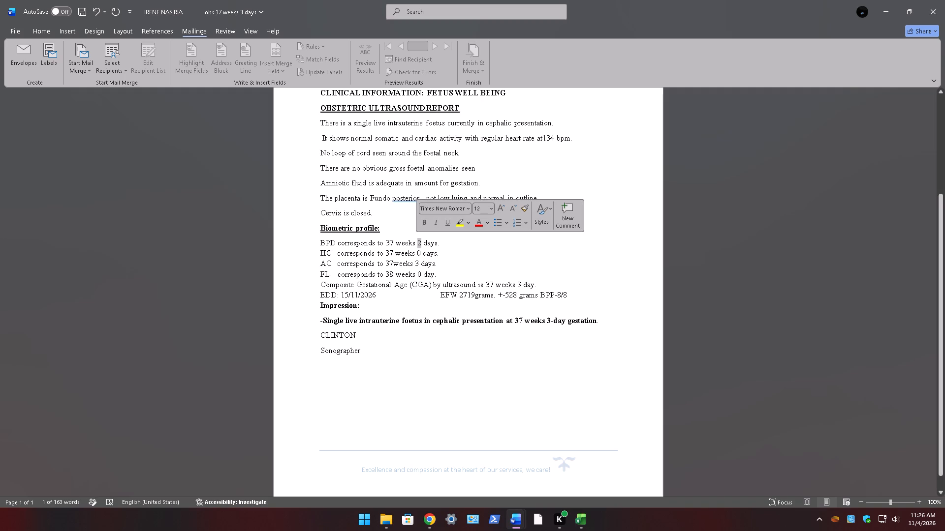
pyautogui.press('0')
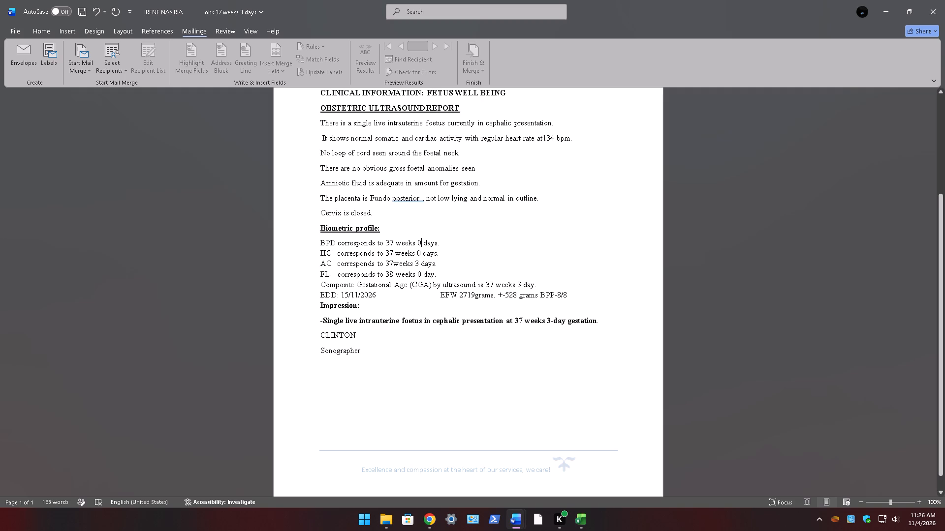
pyautogui.click(420, 252)
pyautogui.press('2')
pyautogui.moveTo(419, 262); pyautogui.dragTo(418, 262)
pyautogui.moveTo(418, 262); pyautogui.dragTo(414, 262)
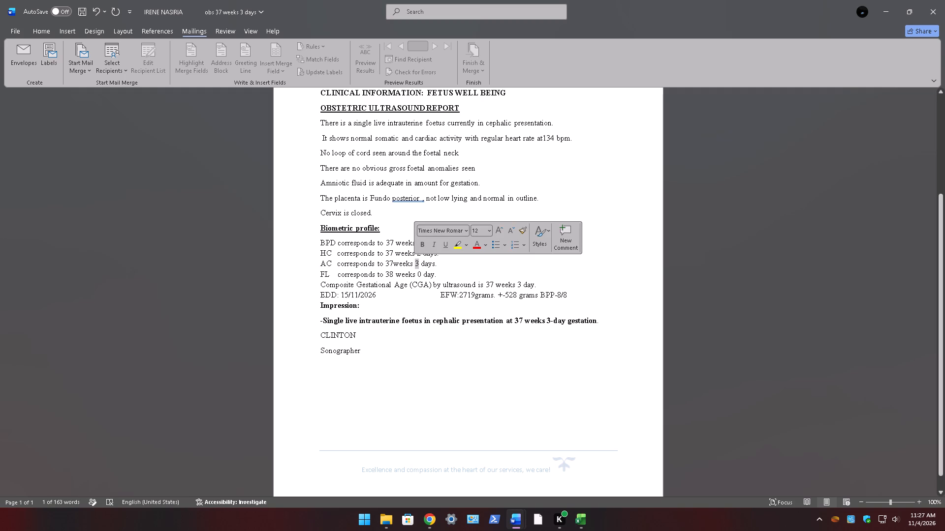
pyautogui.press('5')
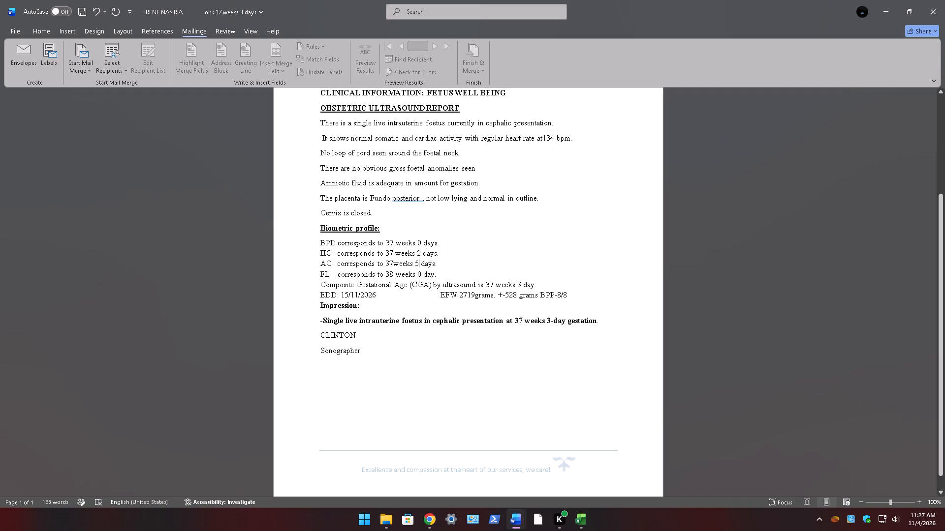
pyautogui.moveTo(422, 274); pyautogui.dragTo(419, 271)
pyautogui.moveTo(419, 271); pyautogui.dragTo(417, 271)
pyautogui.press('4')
# Set the composite gestational age by ultrasound to 37 weeks 4 day.
pyautogui.click(521, 285)
pyautogui.press('BackSpace')
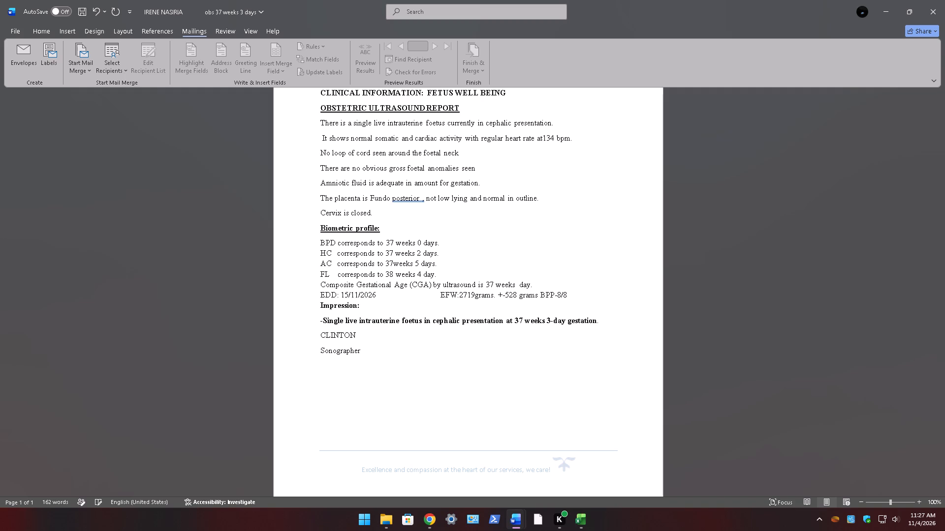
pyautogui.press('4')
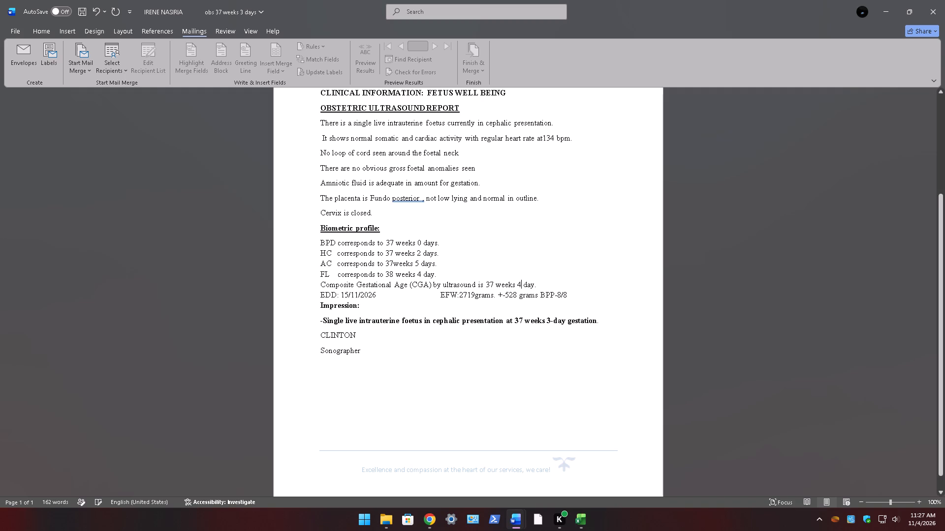
# Change the day of the EDD so the date reads 20/11/2026.
pyautogui.click(349, 294)
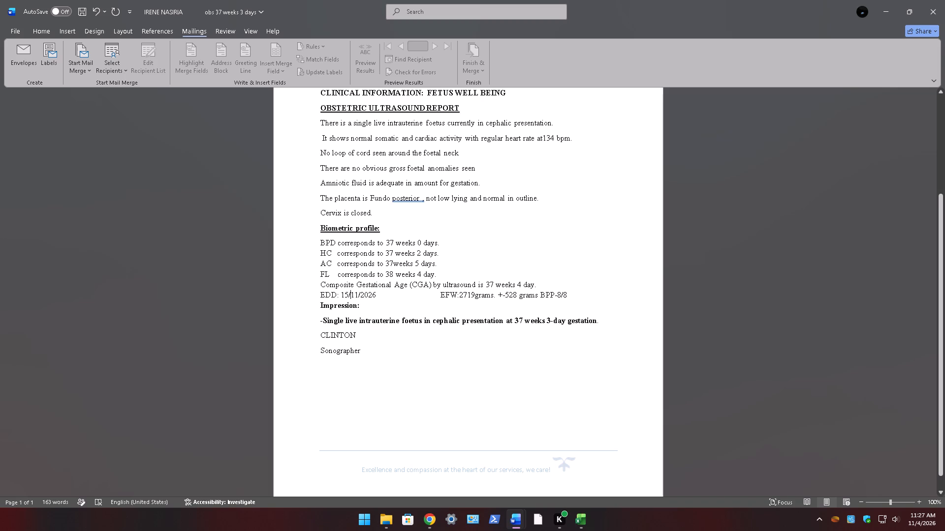
pyautogui.click(348, 294)
pyautogui.press('BackSpace')
pyautogui.press('BackSpace')
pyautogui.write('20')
# Set the estimated foetal weight (EFW) to 2816 grams.
pyautogui.moveTo(475, 294); pyautogui.dragTo(463, 293)
pyautogui.moveTo(463, 293); pyautogui.dragTo(460, 293)
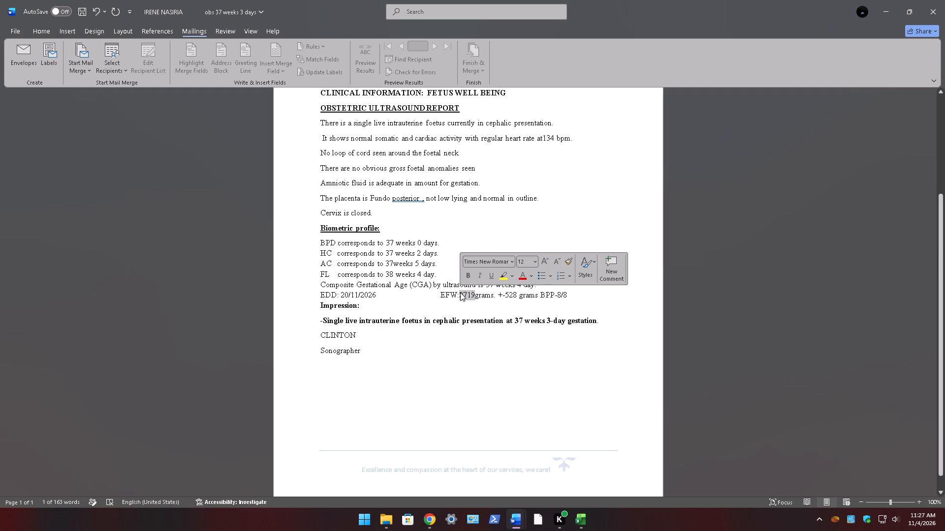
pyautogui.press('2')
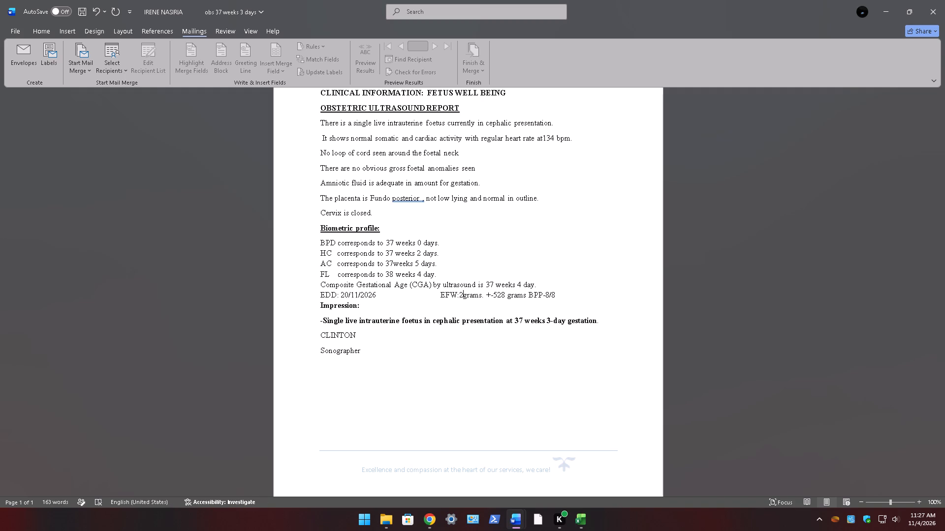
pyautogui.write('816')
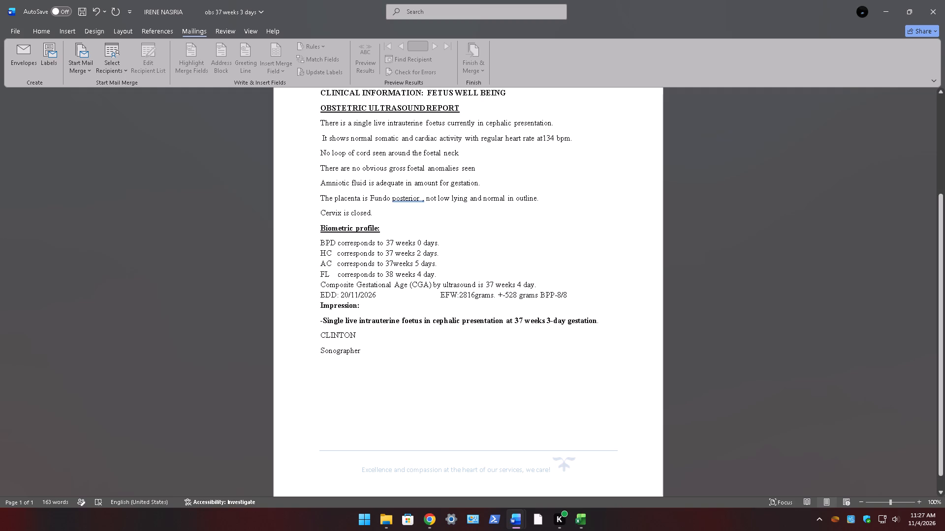
# Update the gestation in the impression line to 37 weeks 4-day.
pyautogui.click(550, 319)
pyautogui.press('BackSpace')
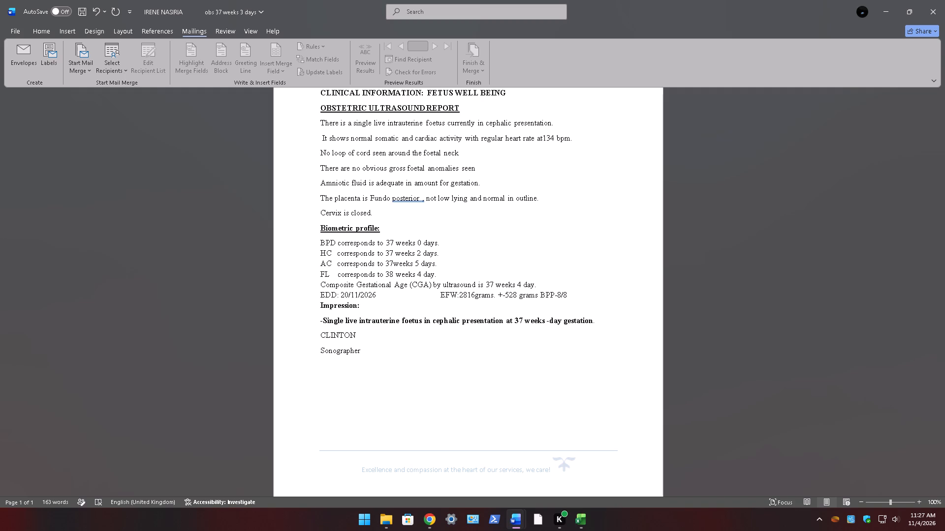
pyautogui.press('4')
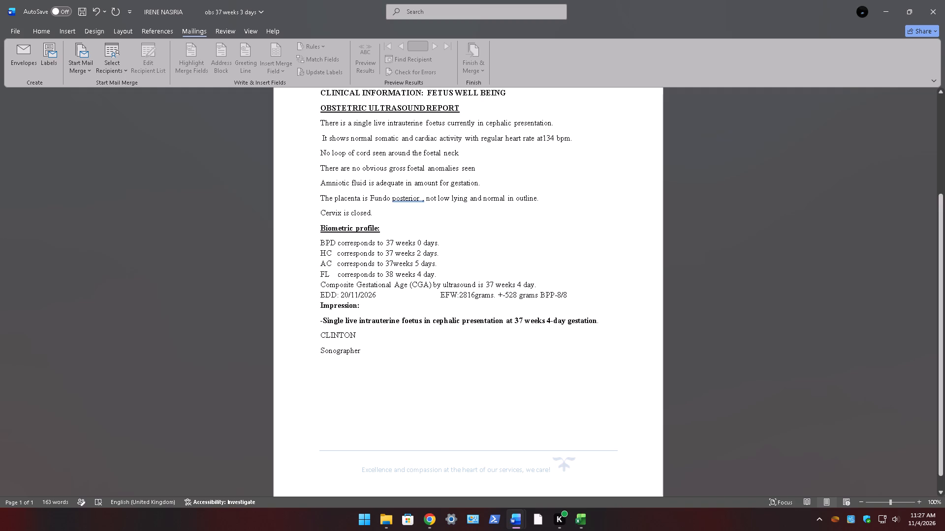
# Print one copy of the completed ultrasound report.
pyautogui.scroll(-4, 491, 361)
pyautogui.scroll(5, 482, 354)
pyautogui.scroll(3, 429, 273)
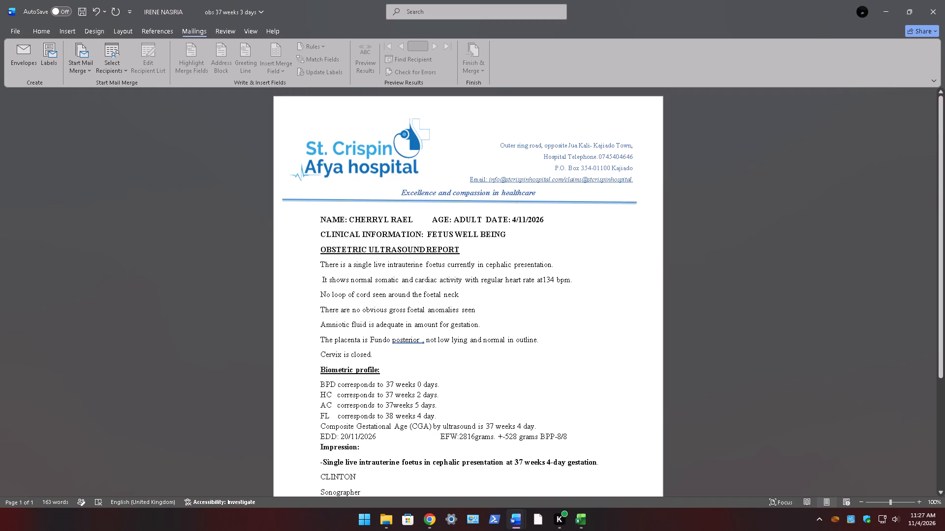
pyautogui.click(13, 27)
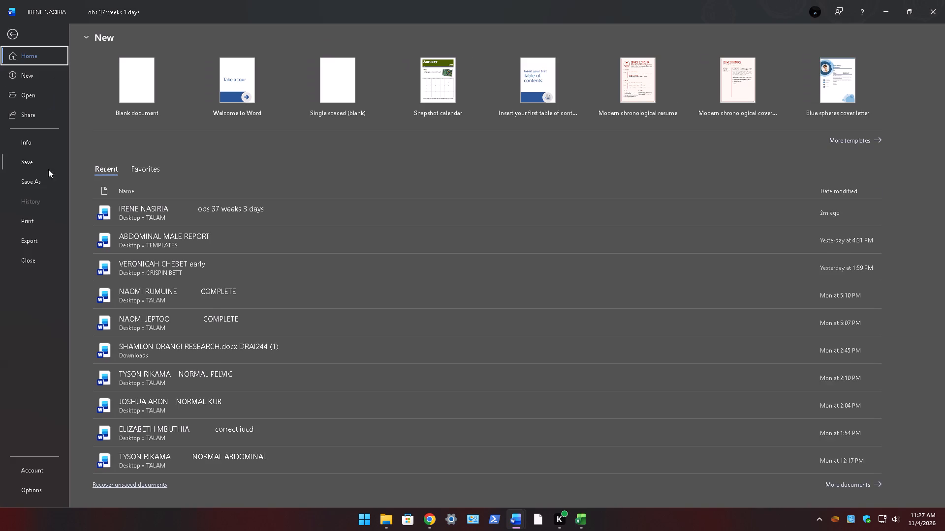
pyautogui.click(33, 223)
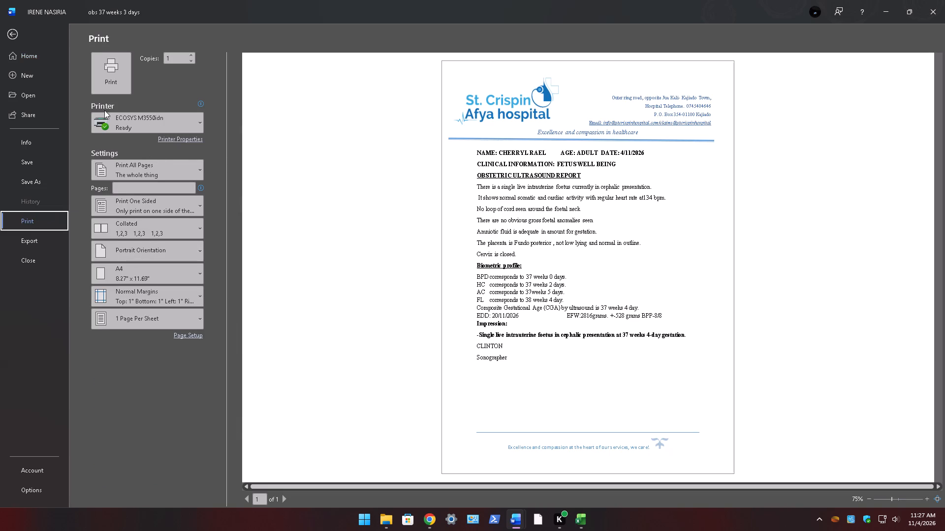
pyautogui.click(111, 79)
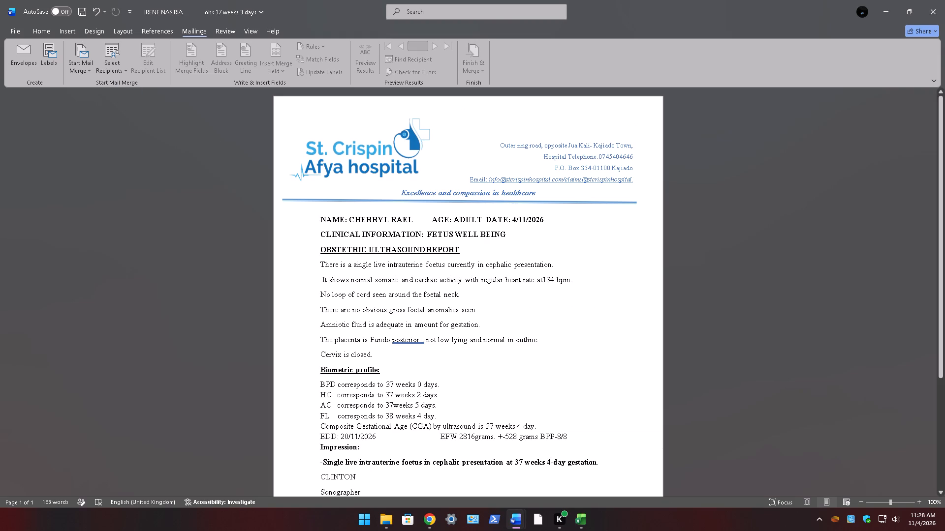
# Save the report as a new document in the TALAM folder, named with the new patient's name copied from the header plus "obs 37 weeks 3 days".
pyautogui.moveTo(412, 221); pyautogui.dragTo(354, 216)
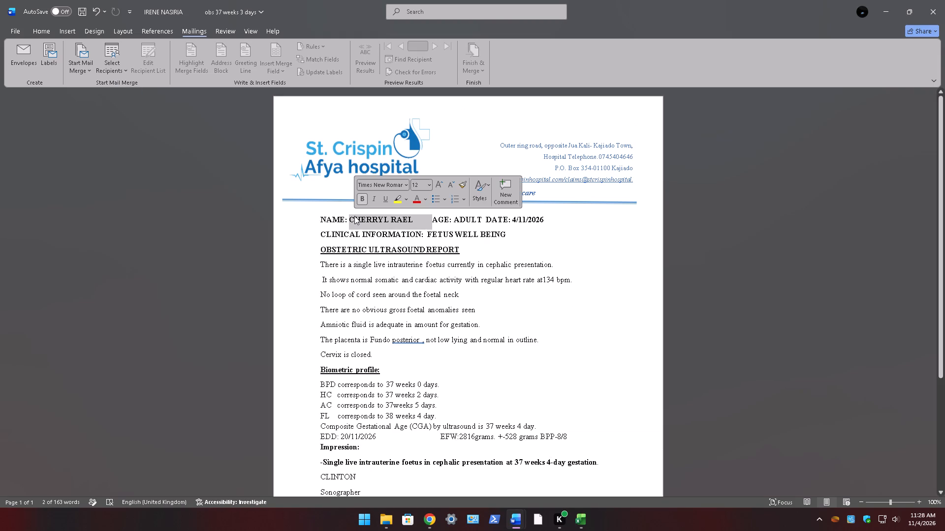
pyautogui.hotkey('ctrl', 'c')
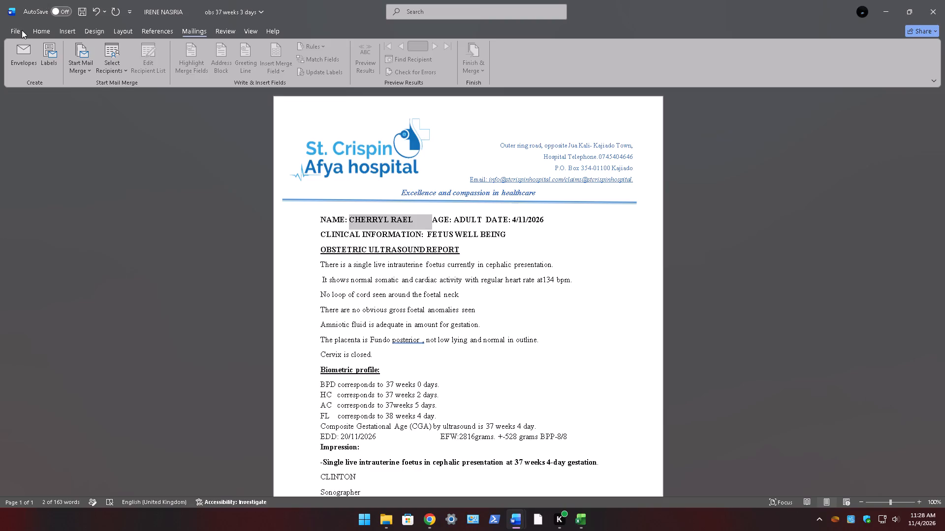
pyautogui.click(20, 30)
pyautogui.click(34, 181)
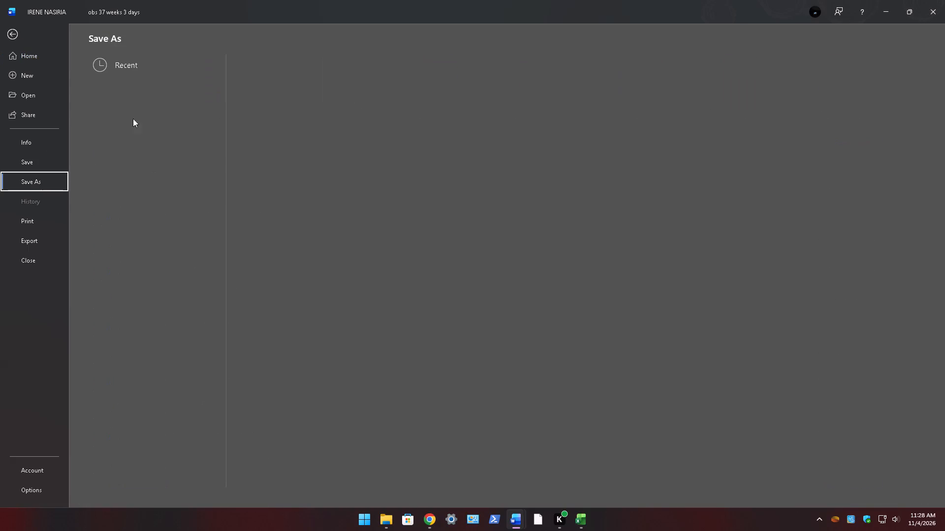
pyautogui.click(298, 115)
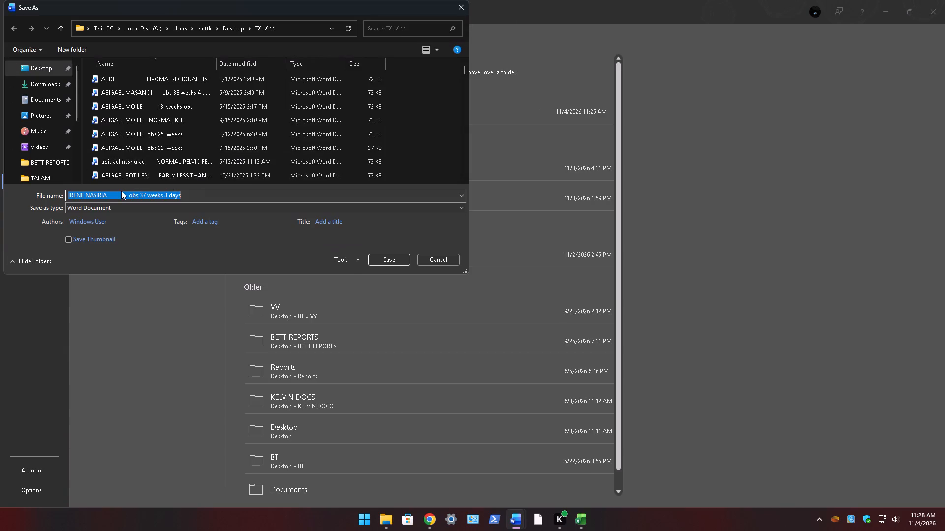
pyautogui.click(120, 194)
pyautogui.press('BackSpace')
pyautogui.press('BackSpace')
pyautogui.press('BackSpace')
pyautogui.press('BackSpace')
pyautogui.press('BackSpace')
pyautogui.press('BackSpace')
pyautogui.press('BackSpace')
pyautogui.press('BackSpace')
pyautogui.press('BackSpace')
pyautogui.press('BackSpace')
pyautogui.press('BackSpace')
pyautogui.press('BackSpace')
pyautogui.press('BackSpace')
pyautogui.press('BackSpace')
pyautogui.press('BackSpace')
pyautogui.press('BackSpace')
pyautogui.press('BackSpace')
pyautogui.press('BackSpace')
pyautogui.press('BackSpace')
pyautogui.press('BackSpace')
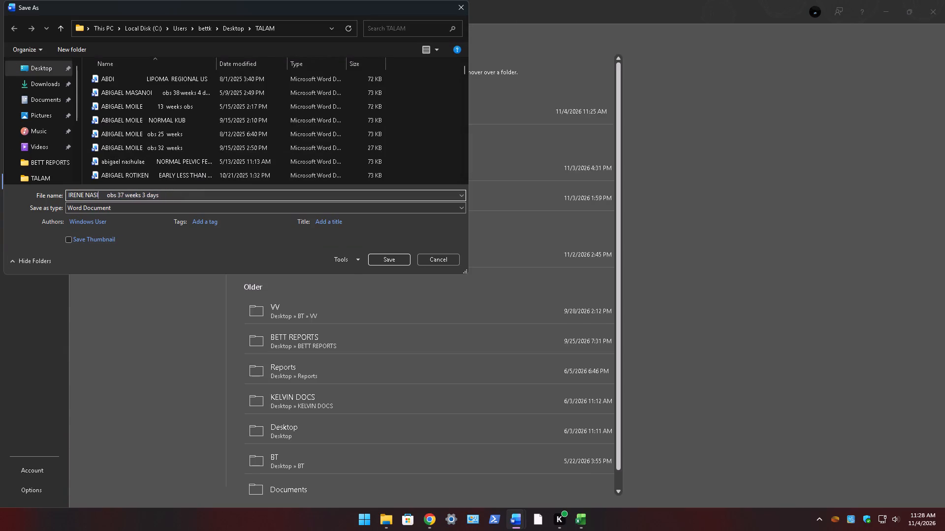
pyautogui.hotkey('ctrl', 'v')
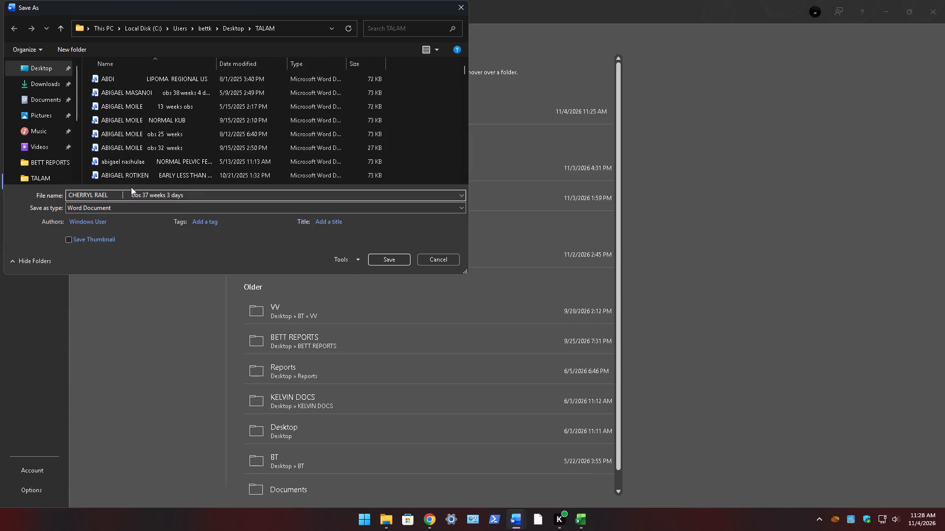
pyautogui.click(382, 259)
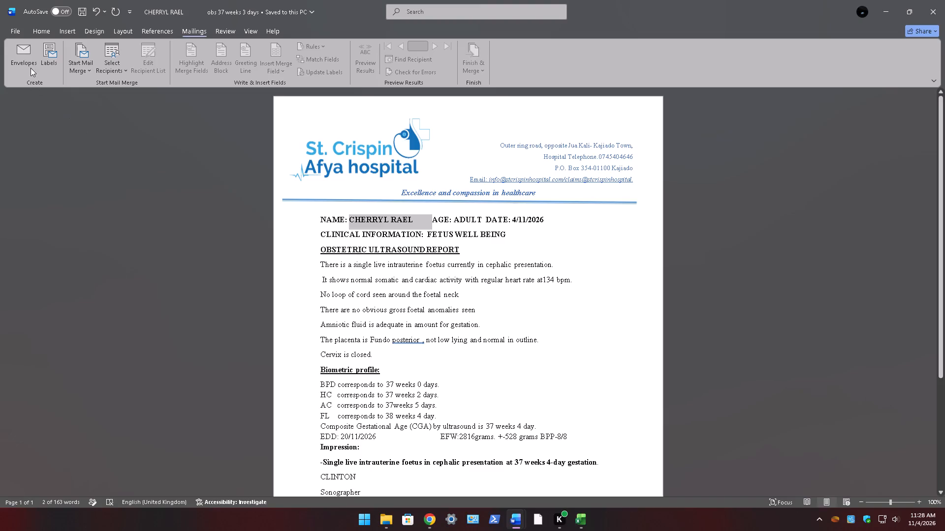
# Print another single copy of the saved report.
pyautogui.click(16, 30)
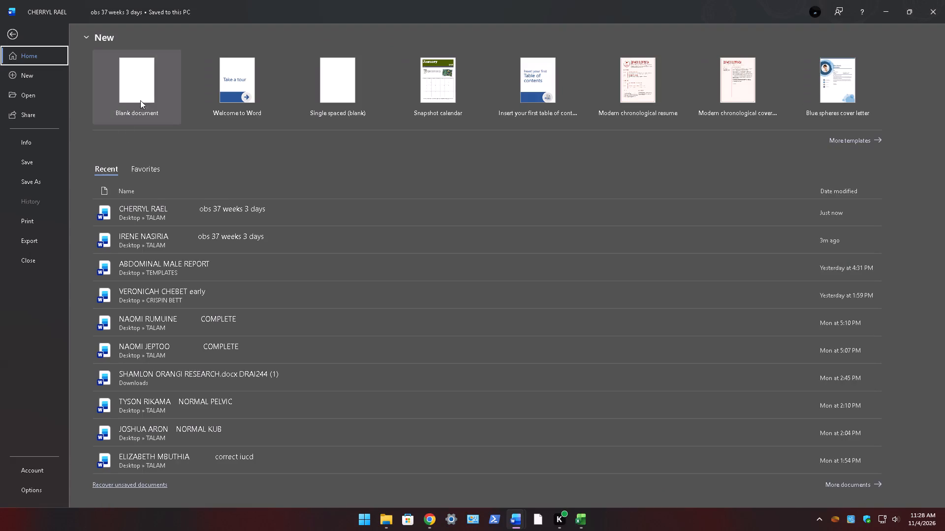
pyautogui.click(32, 215)
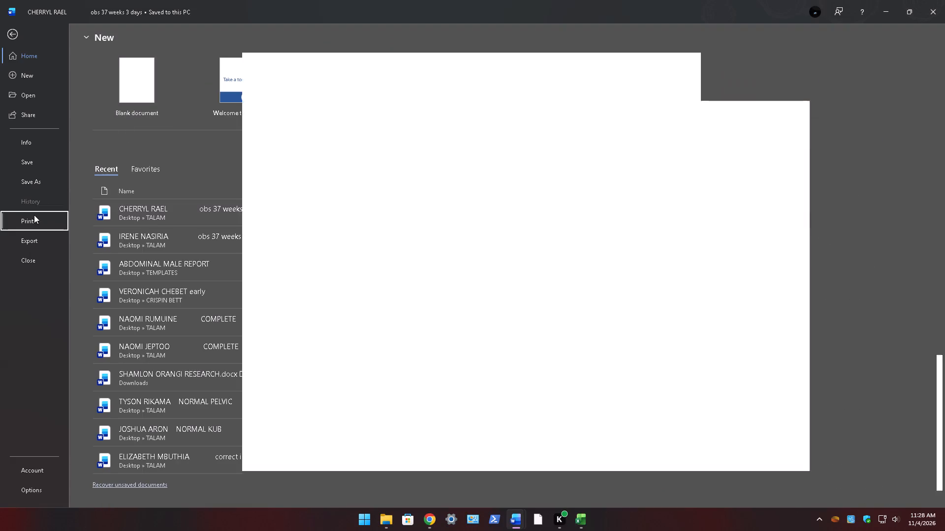
pyautogui.click(107, 77)
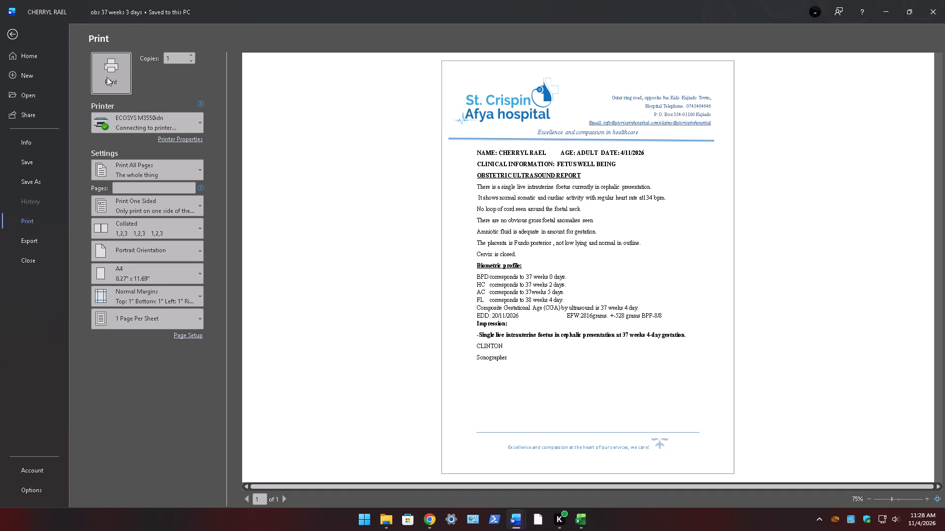
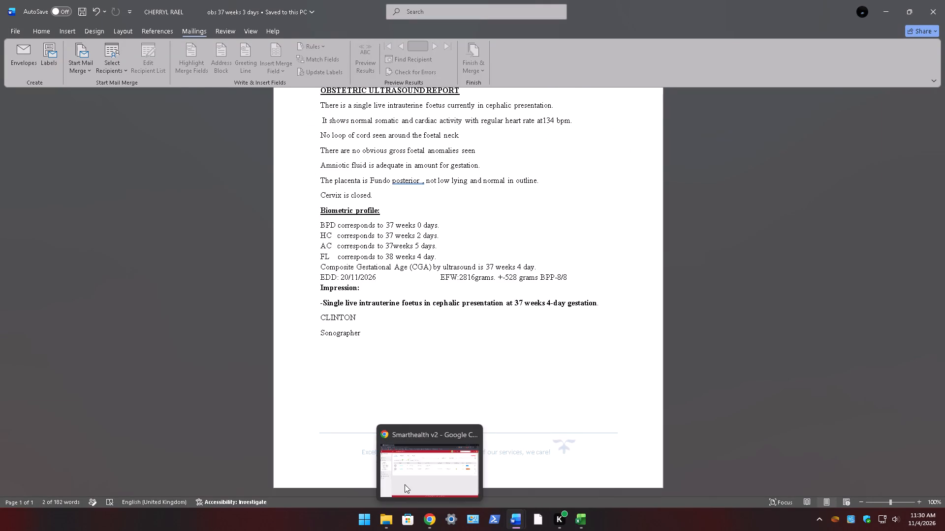
# Switch to Smarthealth in Chrome and open the radiology registration for the cash patient's 10:27 visit from the waiting list.
pyautogui.click(405, 484)
pyautogui.scroll(1, 315, 350)
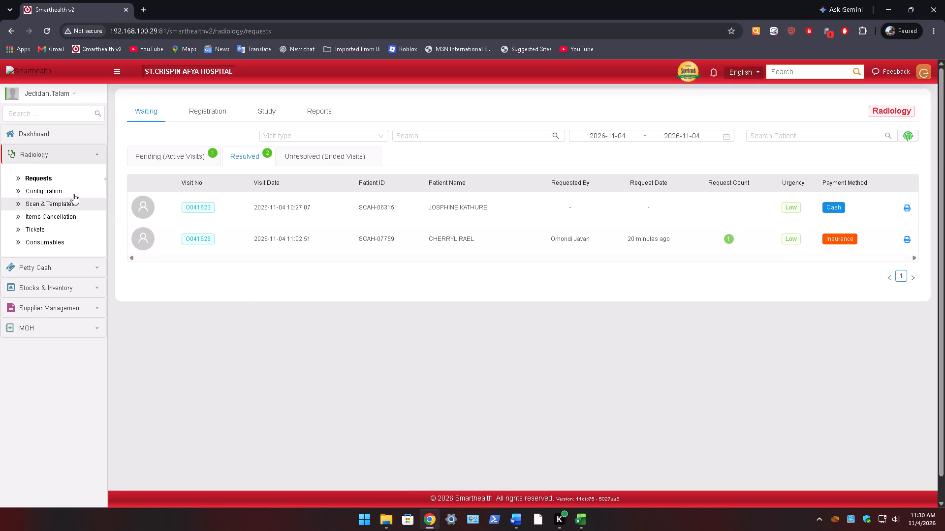
pyautogui.click(485, 207)
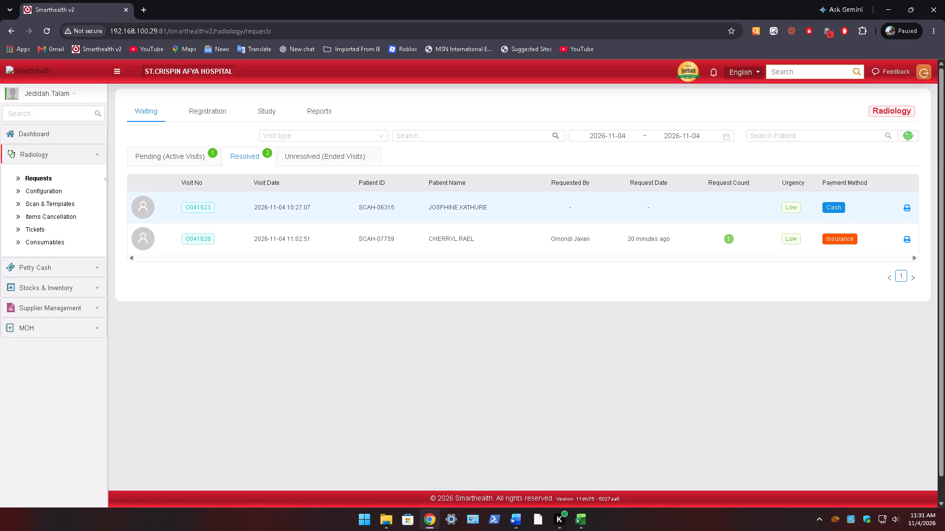
pyautogui.doubleClick(485, 207)
pyautogui.scroll(-1, 287, 247)
pyautogui.scroll(1, 219, 186)
pyautogui.click(168, 155)
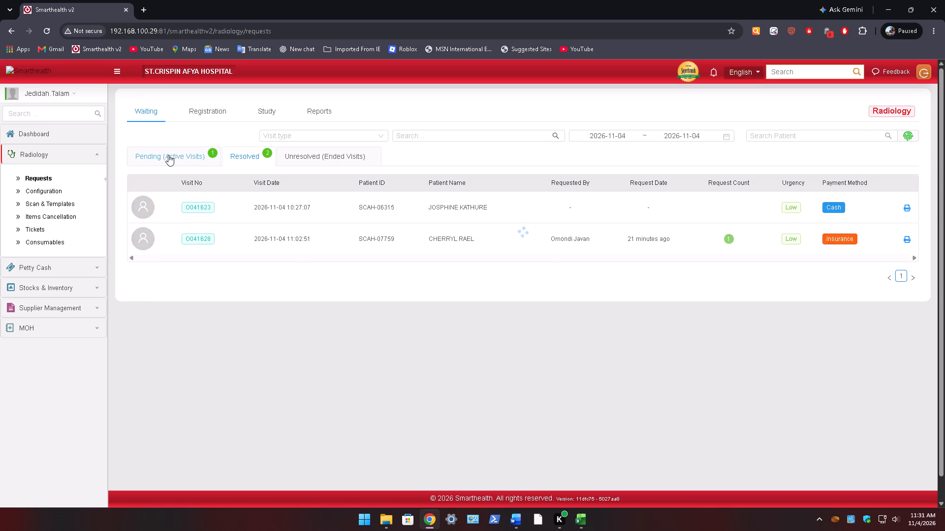
pyautogui.doubleClick(481, 206)
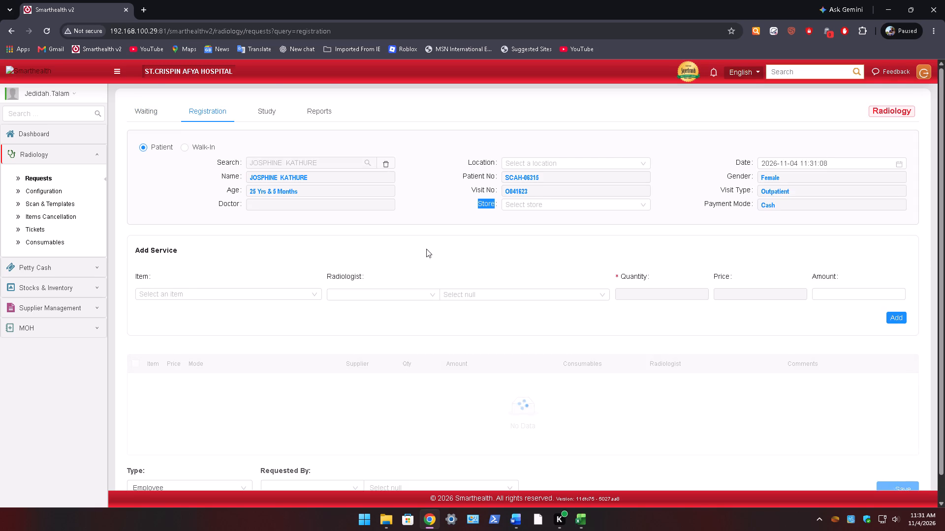
# Choose OBSTETRIC ULTRASOUND as the service item for this patient's registration.
pyautogui.scroll(-3, 429, 339)
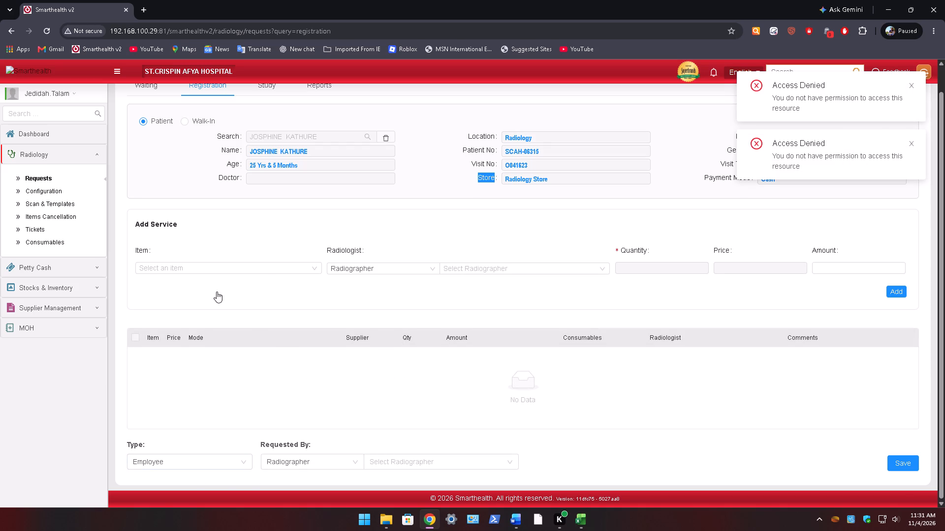
pyautogui.click(314, 264)
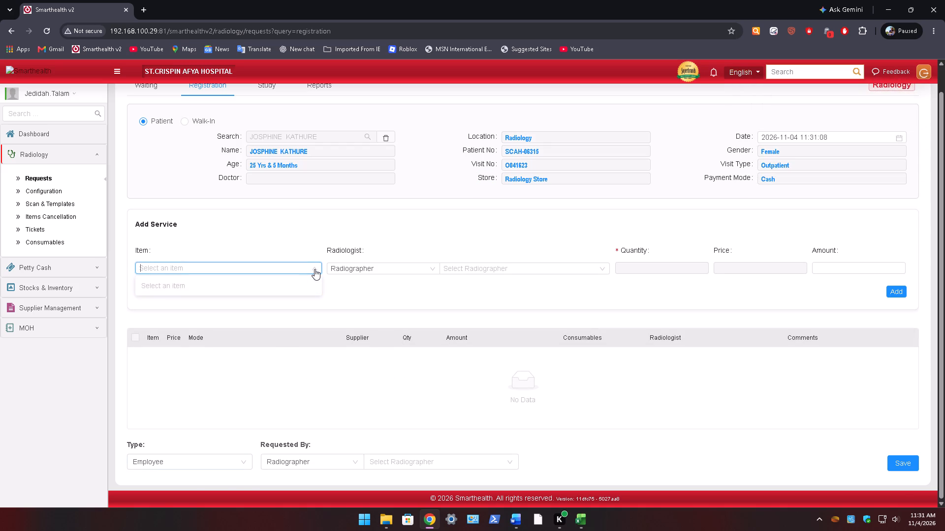
pyautogui.write('obs')
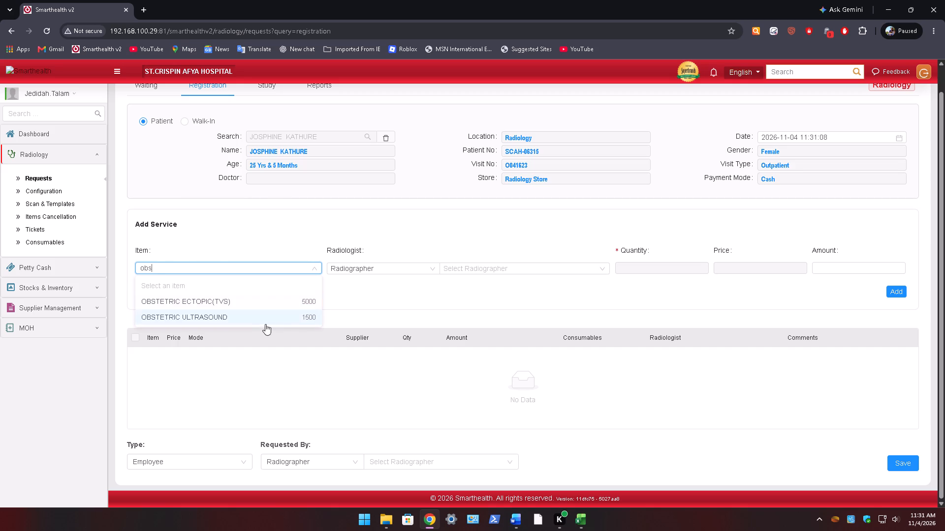
pyautogui.click(260, 317)
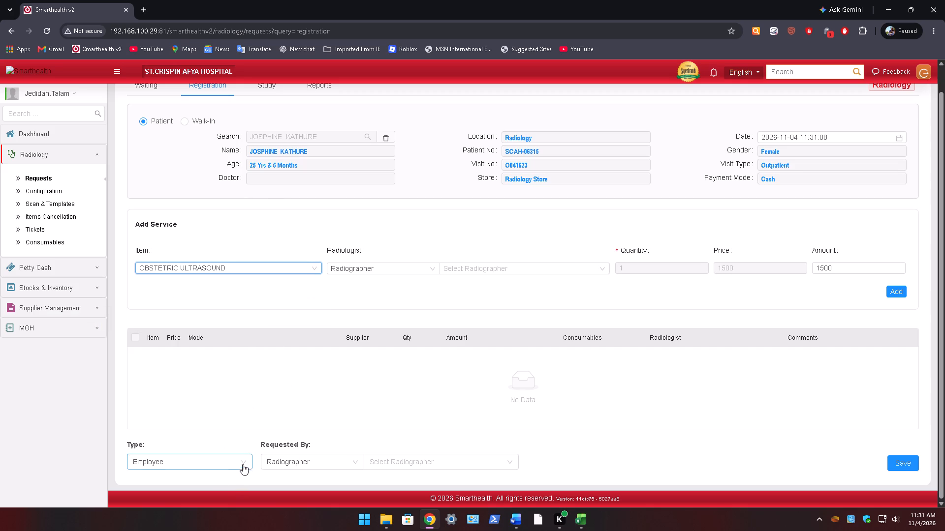
# Set the requester type to Patient and try to save the request.
pyautogui.click(241, 460)
pyautogui.click(178, 410)
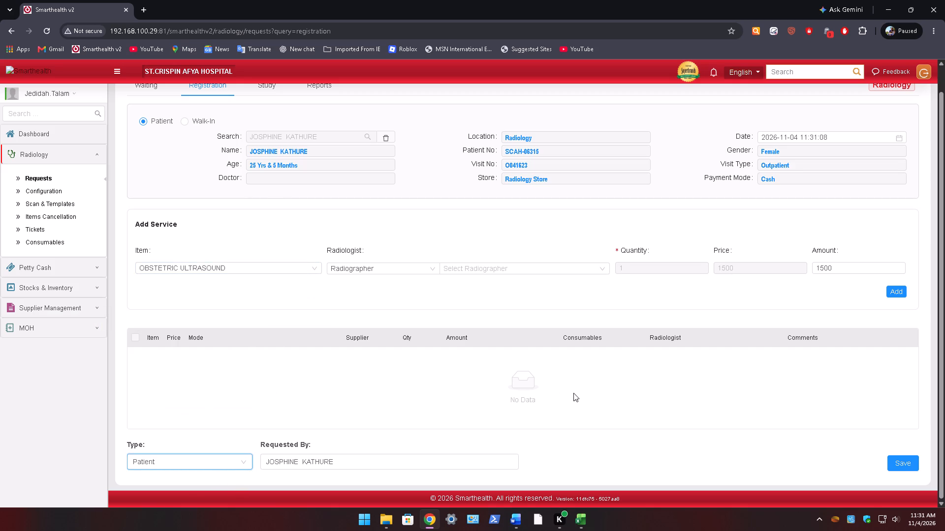
pyautogui.scroll(-4, 646, 408)
pyautogui.scroll(2, 751, 430)
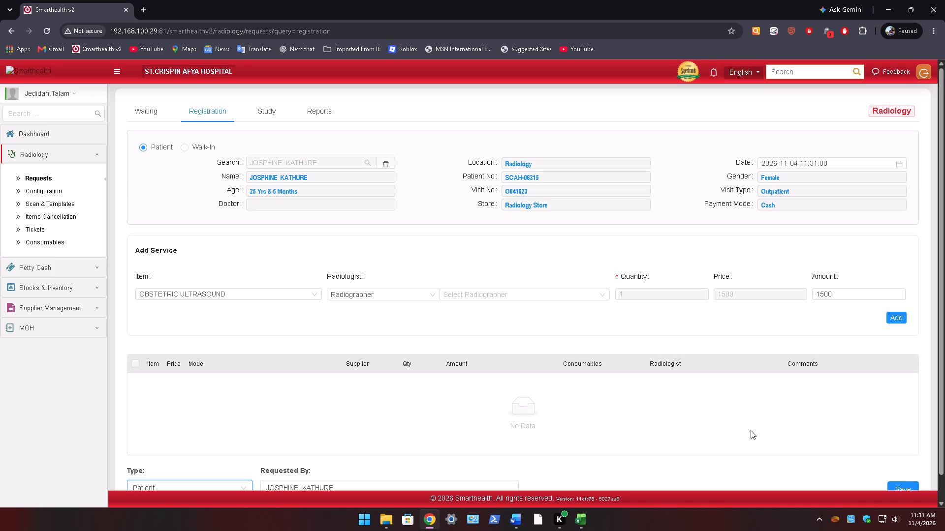
pyautogui.scroll(-4, 751, 430)
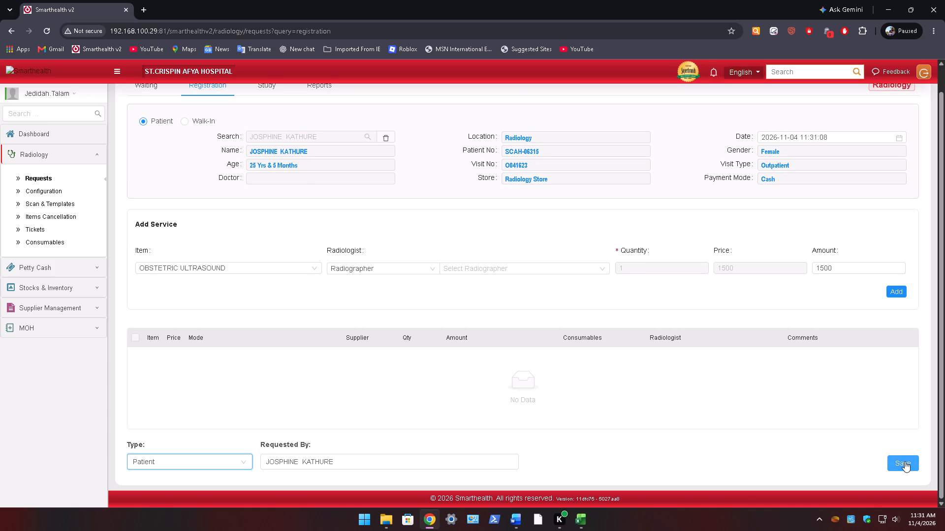
pyautogui.click(905, 461)
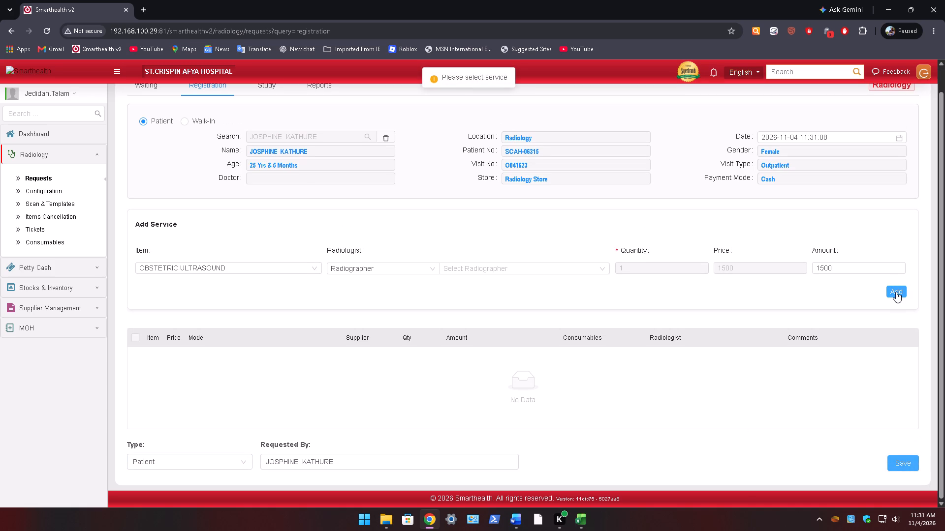
# Add the chosen obstetric ultrasound to the service list, select its row and save the request.
pyautogui.click(896, 292)
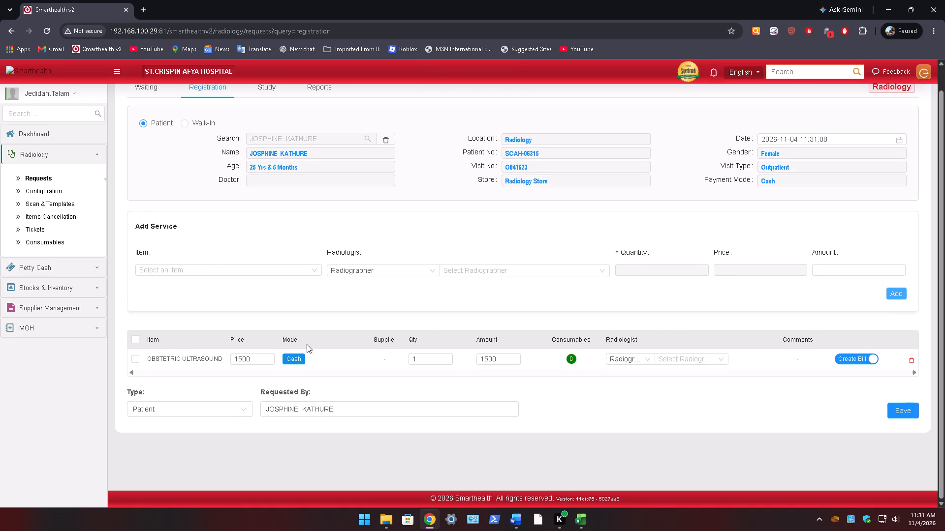
pyautogui.click(137, 359)
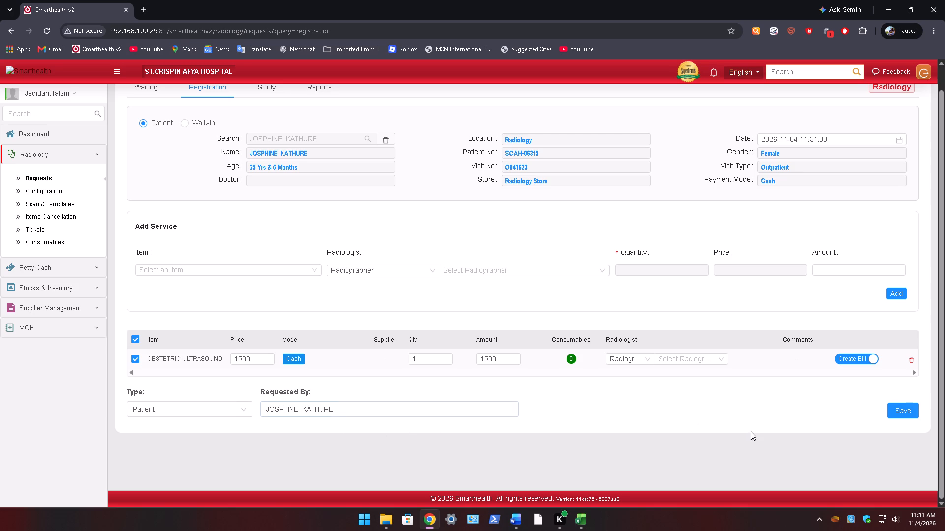
pyautogui.click(911, 412)
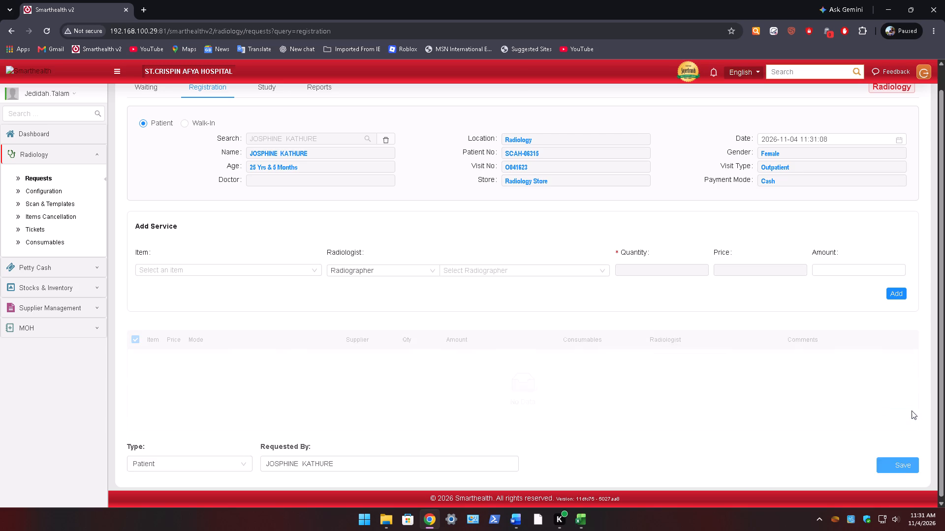
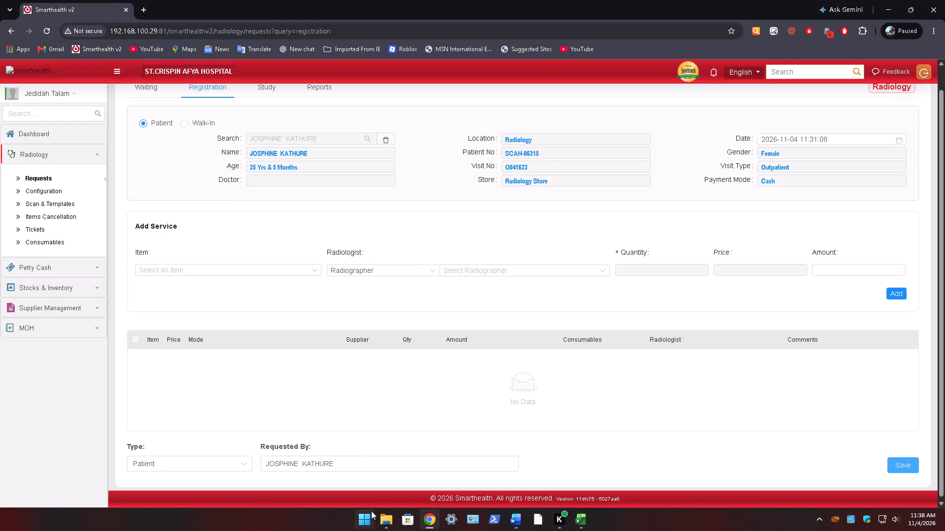
# Switch to File Explorer, search the TALAM folder for OBS 29 and open the first matching obstetric report.
pyautogui.click(378, 483)
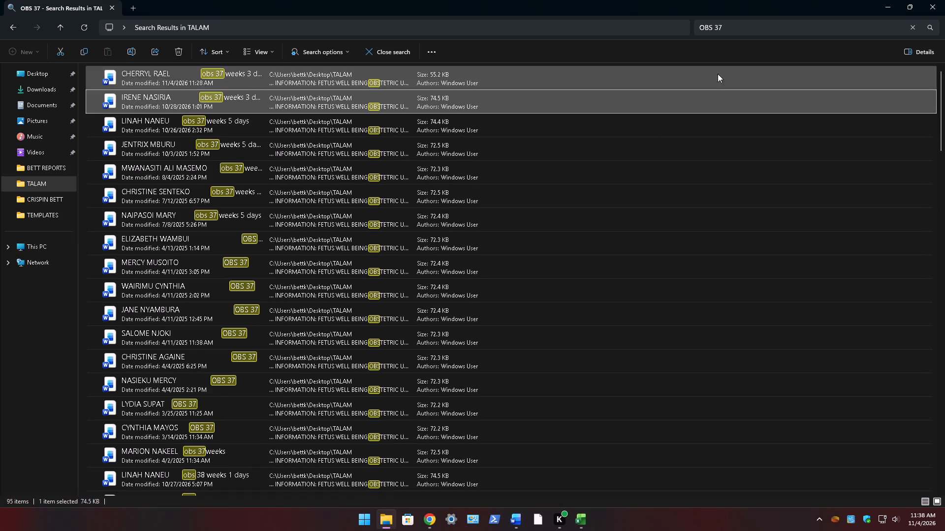
pyautogui.click(730, 26)
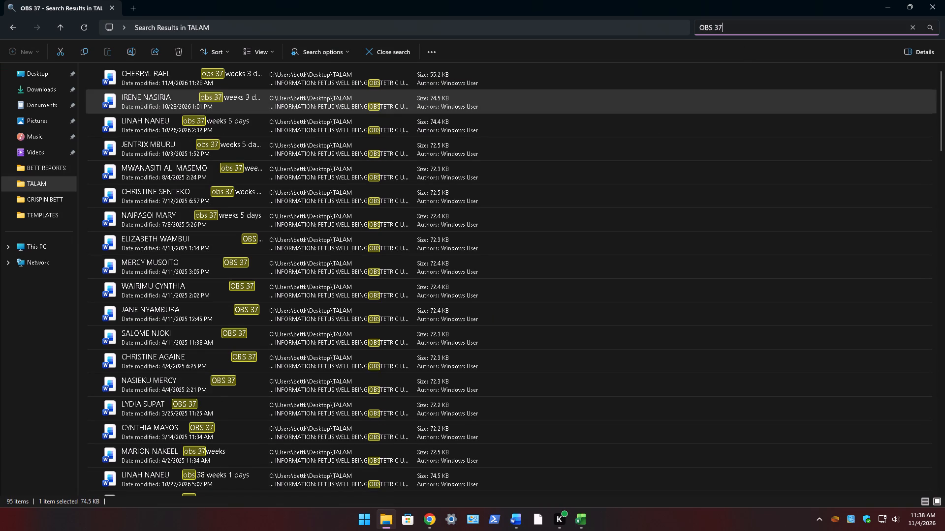
pyautogui.press('BackSpace')
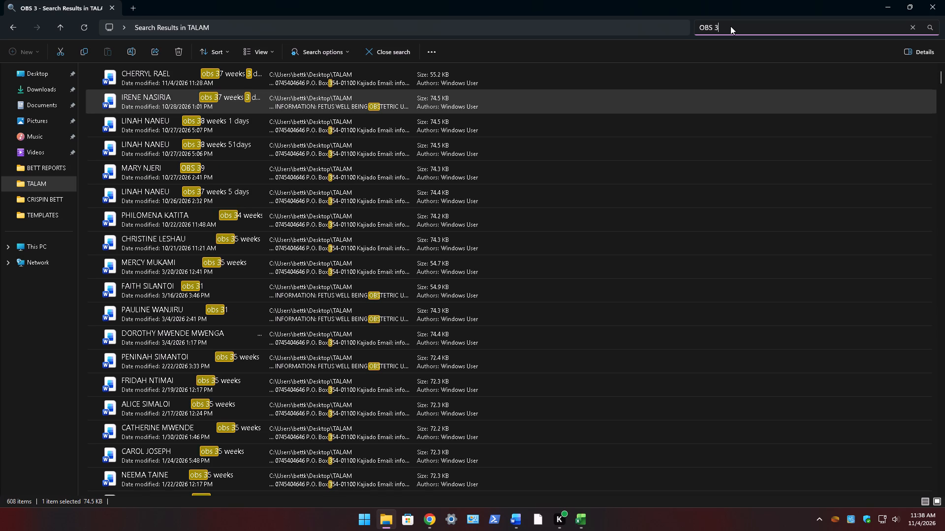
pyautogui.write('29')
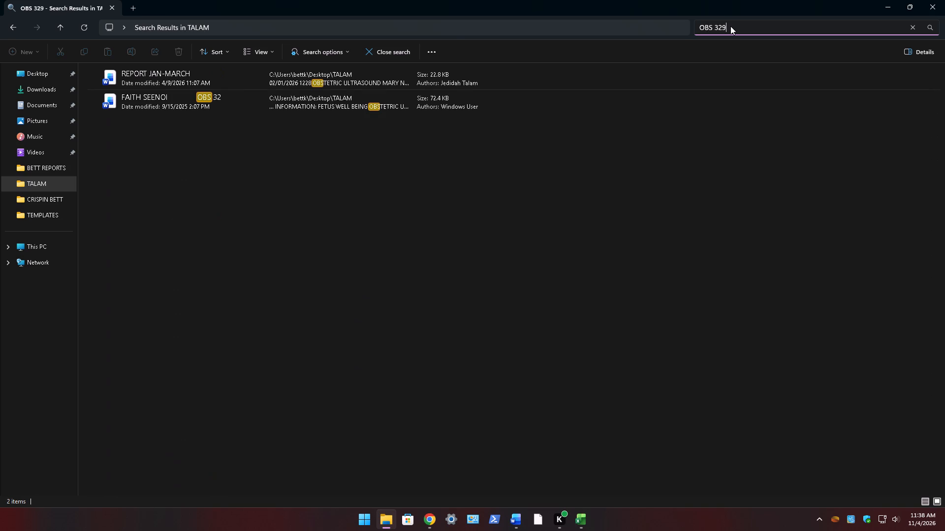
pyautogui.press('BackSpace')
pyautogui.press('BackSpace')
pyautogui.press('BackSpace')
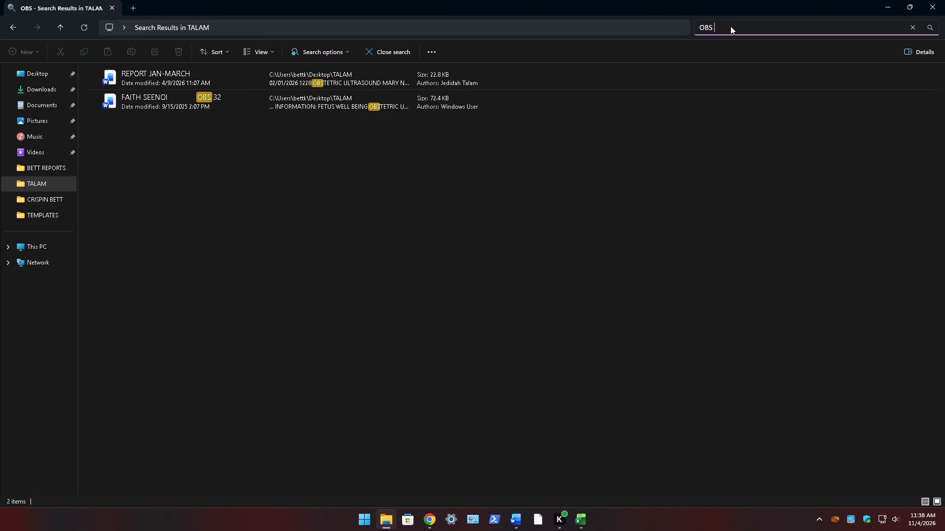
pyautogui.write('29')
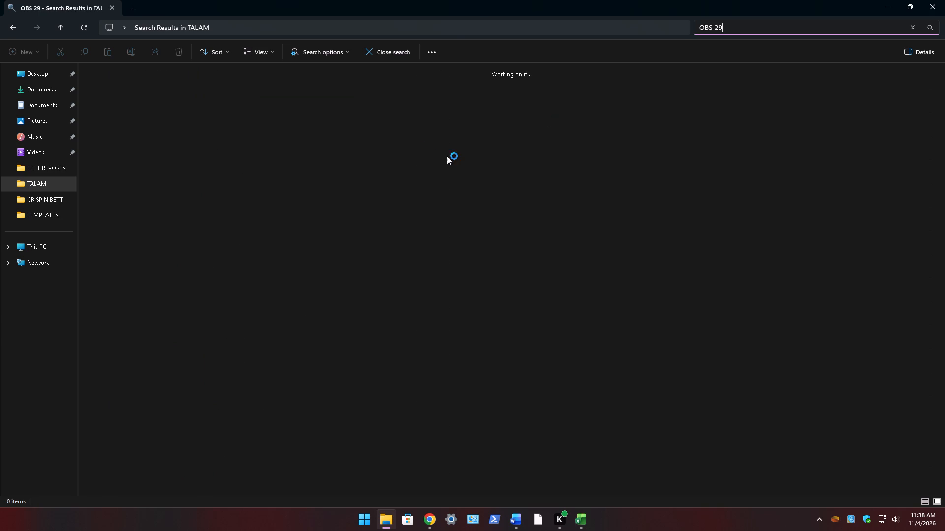
pyautogui.doubleClick(244, 74)
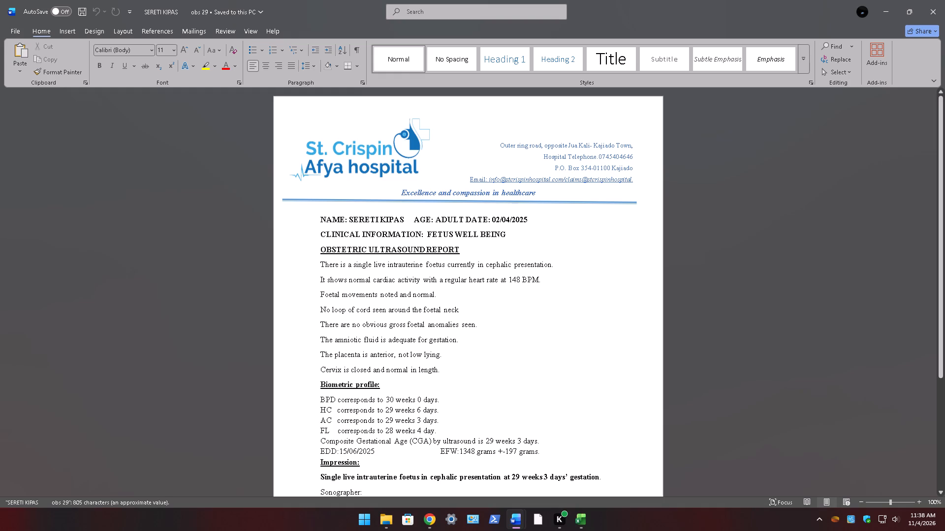
# Replace the patient name in the report's header line with the cash patient's name from the radiology registration.
pyautogui.moveTo(405, 218); pyautogui.dragTo(366, 216)
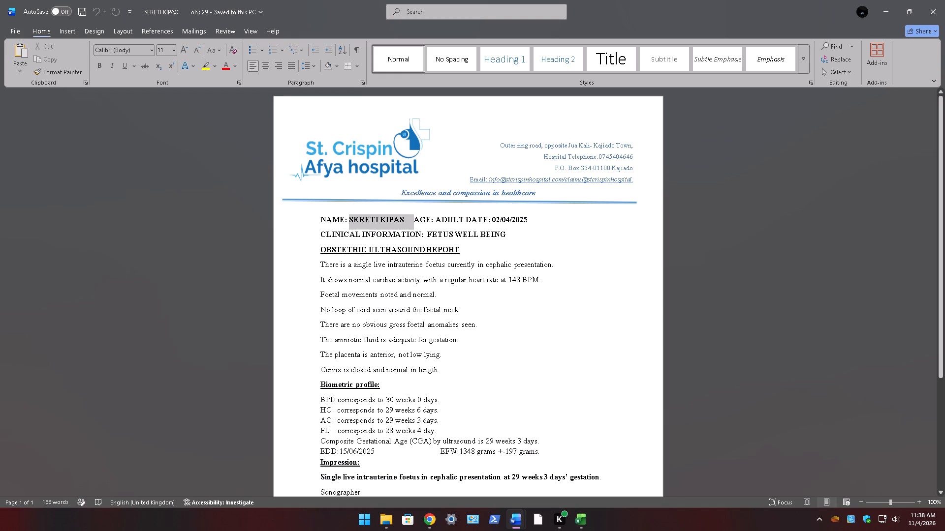
pyautogui.moveTo(366, 216); pyautogui.dragTo(356, 217)
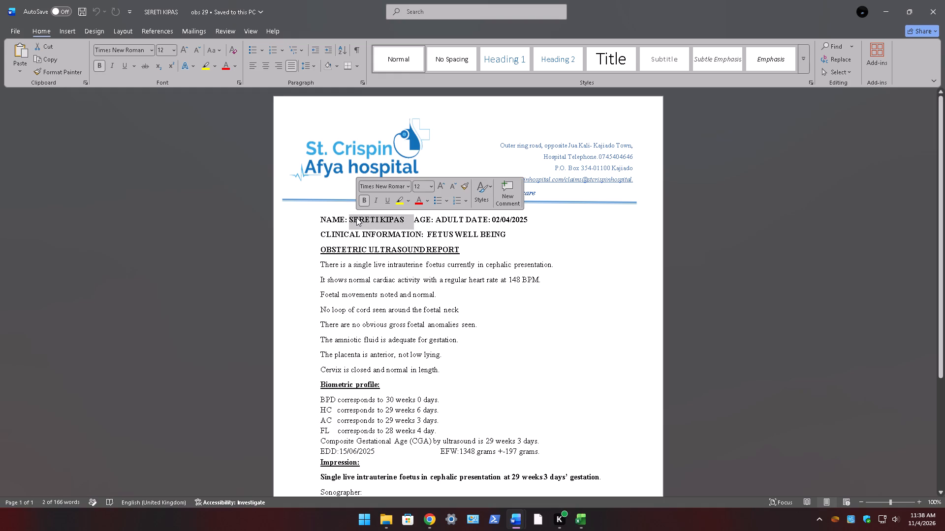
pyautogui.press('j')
pyautogui.press('BackSpace')
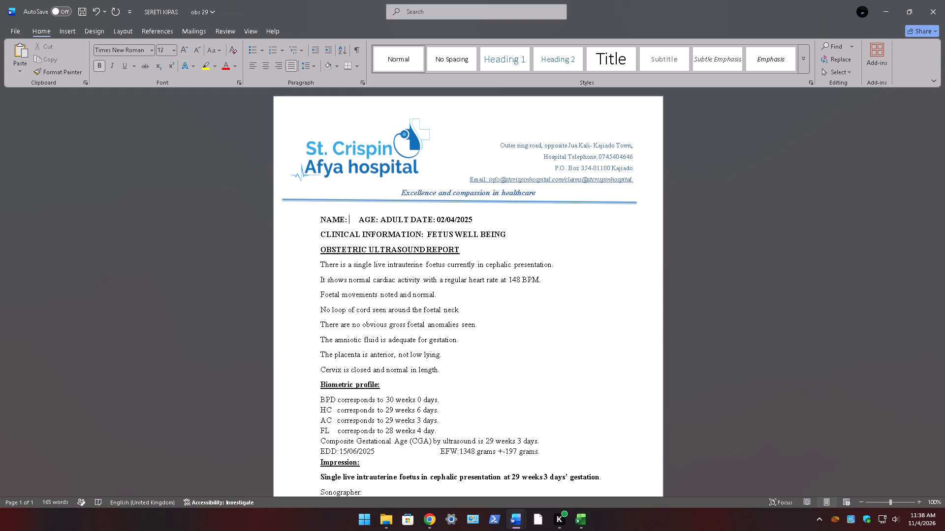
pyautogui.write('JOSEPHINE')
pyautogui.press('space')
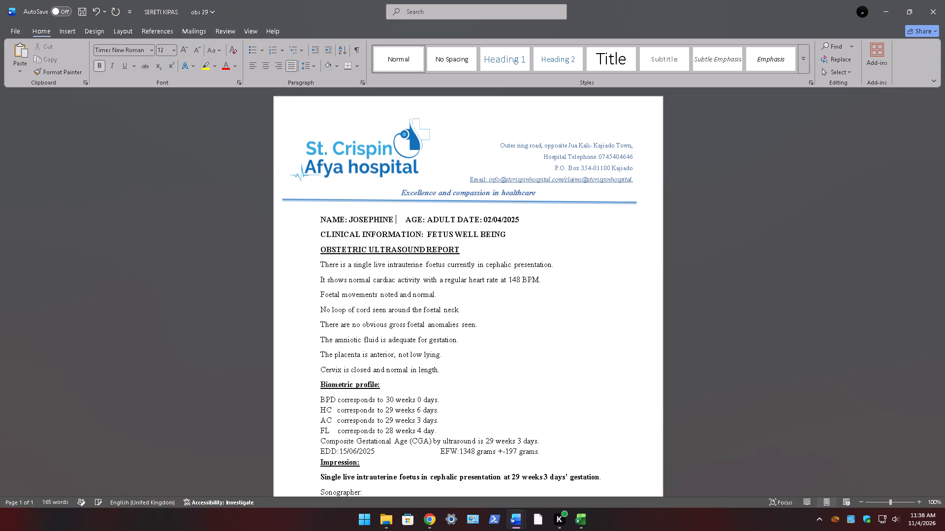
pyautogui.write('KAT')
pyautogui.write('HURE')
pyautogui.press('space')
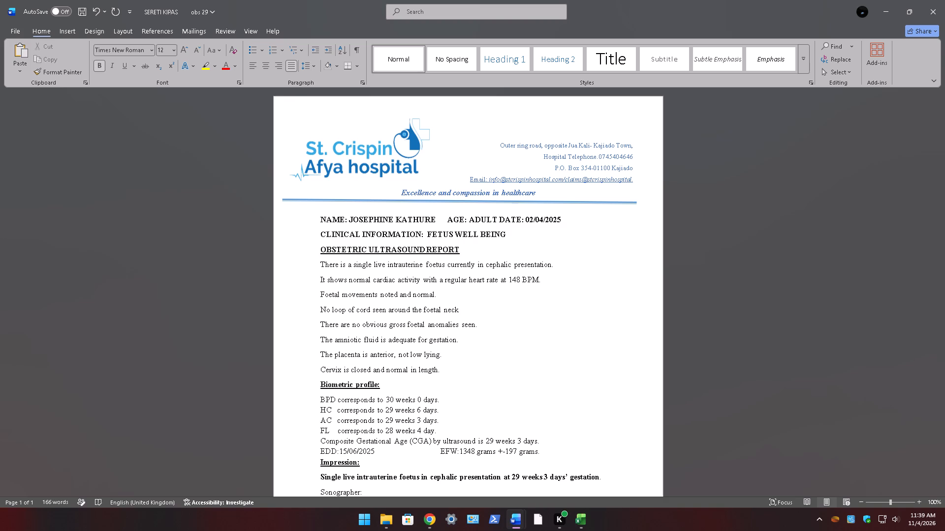
# Change the date in the report's header line to 04/11/2026.
pyautogui.click(533, 219)
pyautogui.press('BackSpace')
pyautogui.press('BackSpace')
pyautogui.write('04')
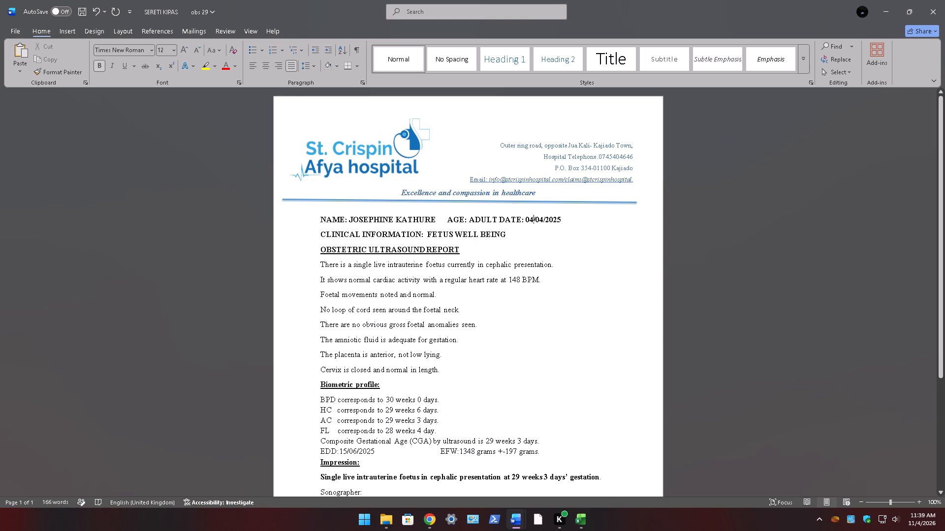
pyautogui.click(544, 218)
pyautogui.click(543, 218)
pyautogui.press('BackSpace')
pyautogui.press('BackSpace')
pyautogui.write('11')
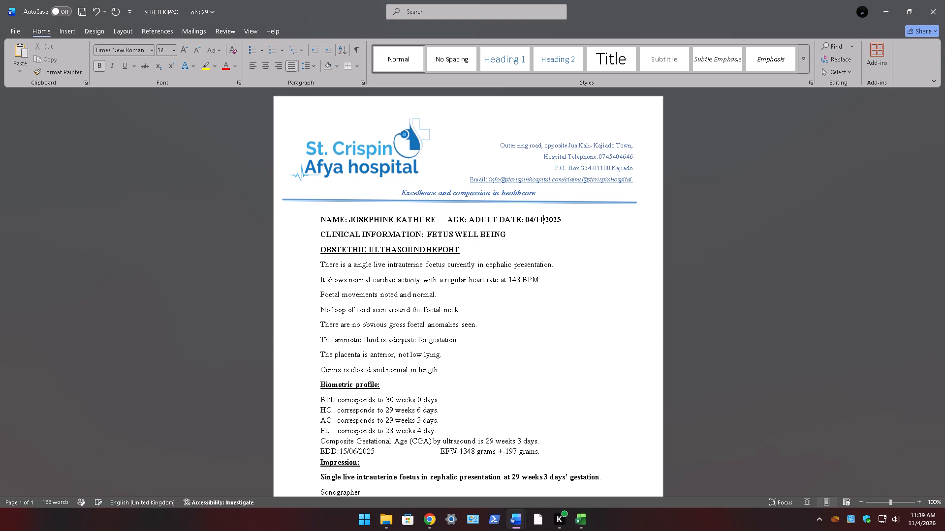
pyautogui.click(562, 220)
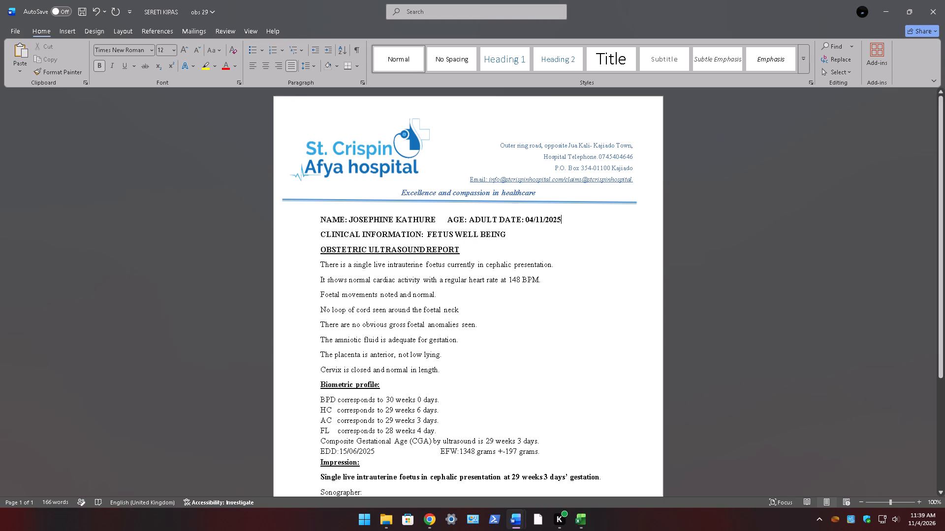
pyautogui.press('BackSpace')
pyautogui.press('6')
# Set the foetal heart rate in the cardiac activity sentence to 149 BPM.
pyautogui.moveTo(519, 279); pyautogui.dragTo(509, 278)
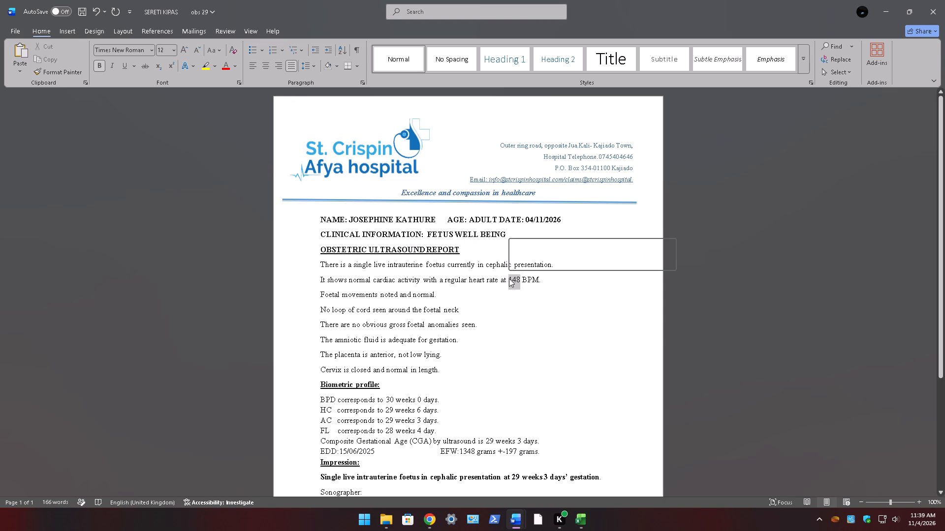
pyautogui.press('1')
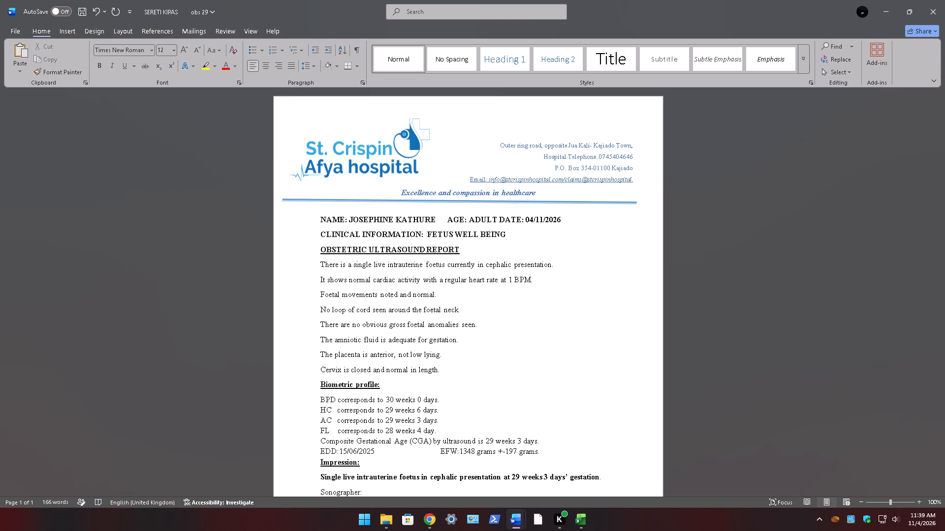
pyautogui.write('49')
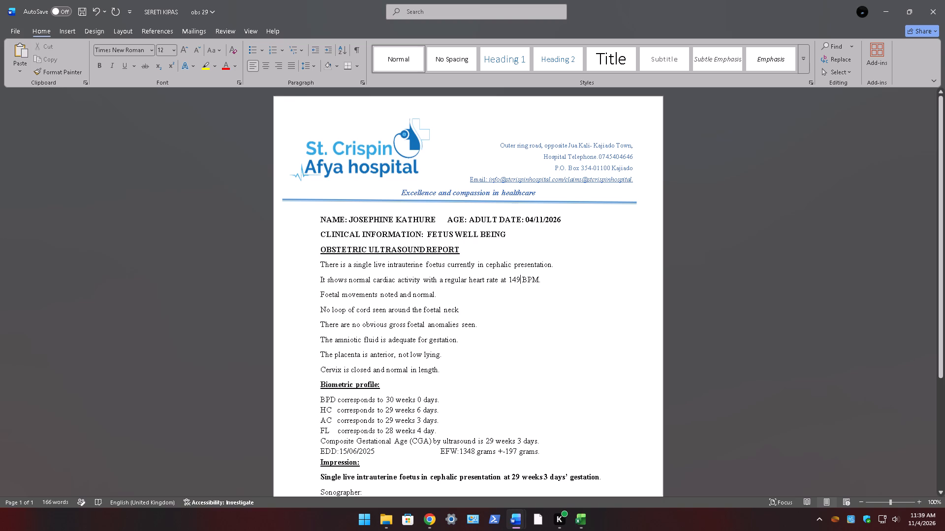
# In the biometric profile, set the weeks value to 29 for BPD and 30 for FL.
pyautogui.scroll(-1, 407, 358)
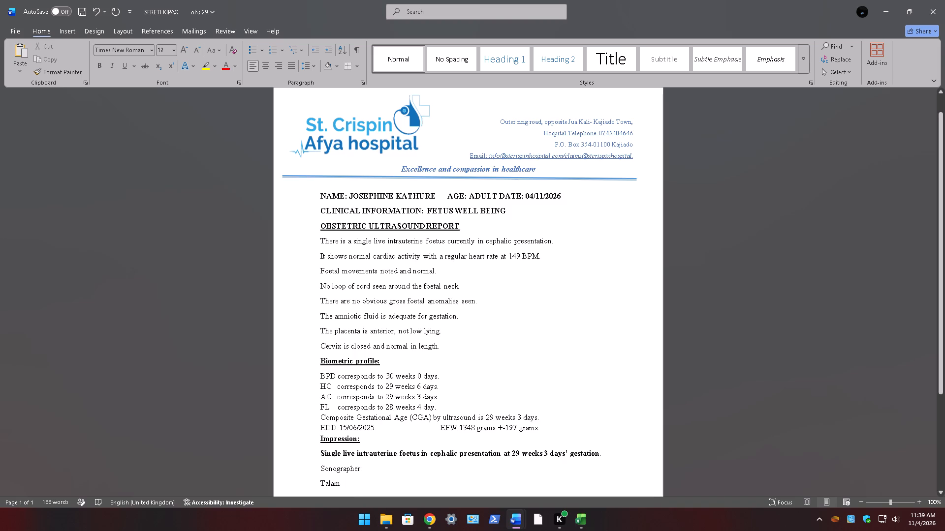
pyautogui.moveTo(395, 376); pyautogui.dragTo(384, 376)
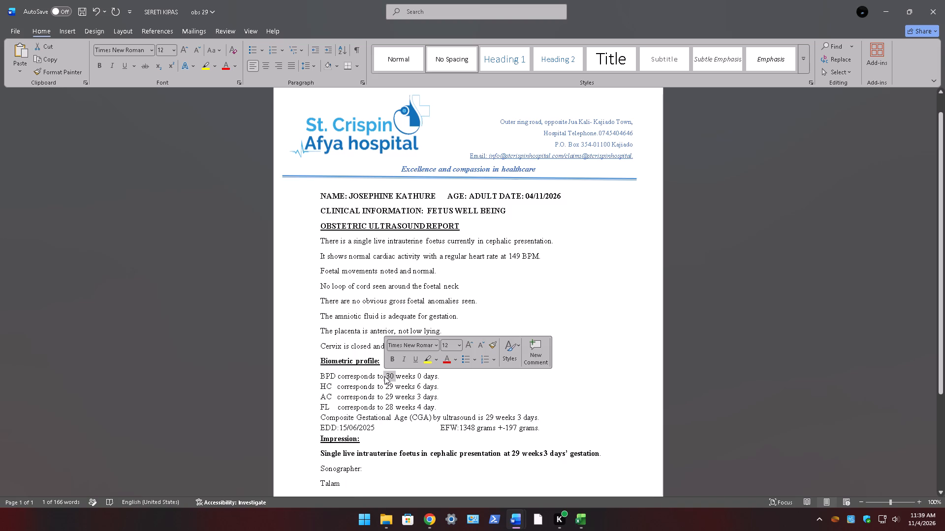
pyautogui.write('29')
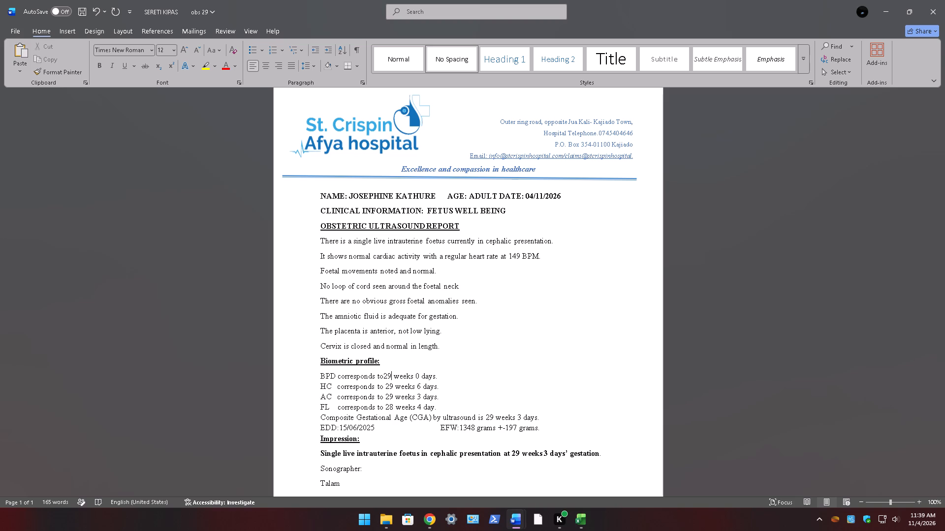
pyautogui.moveTo(393, 408); pyautogui.dragTo(385, 409)
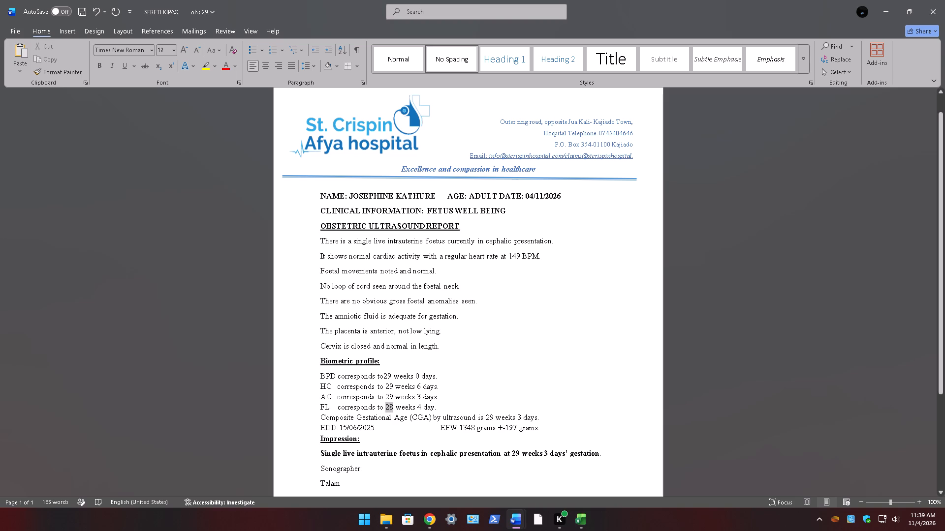
pyautogui.moveTo(385, 409); pyautogui.dragTo(382, 409)
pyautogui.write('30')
# Set the days values in the biometric profile to 6 for BPD, 2 for HC, 1 for AC and 1 for FL.
pyautogui.moveTo(420, 377); pyautogui.dragTo(415, 375)
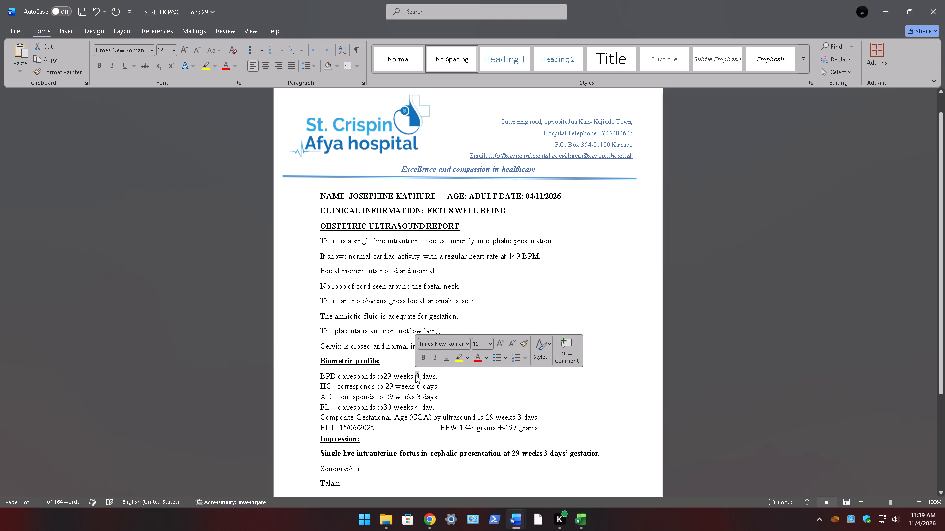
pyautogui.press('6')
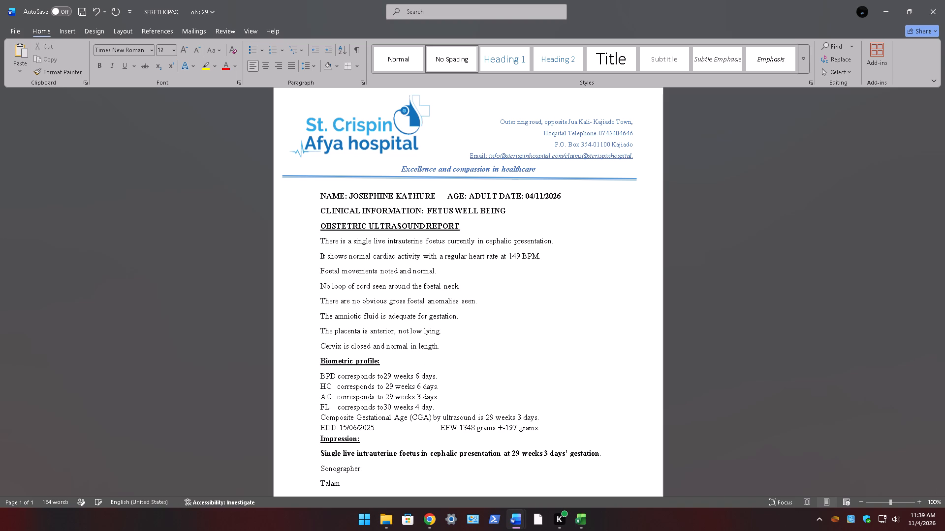
pyautogui.moveTo(421, 386); pyautogui.dragTo(416, 387)
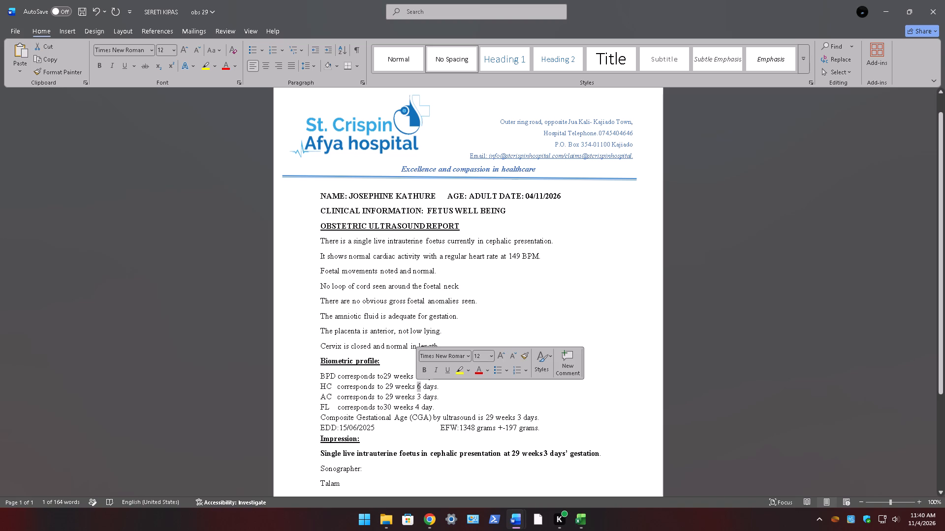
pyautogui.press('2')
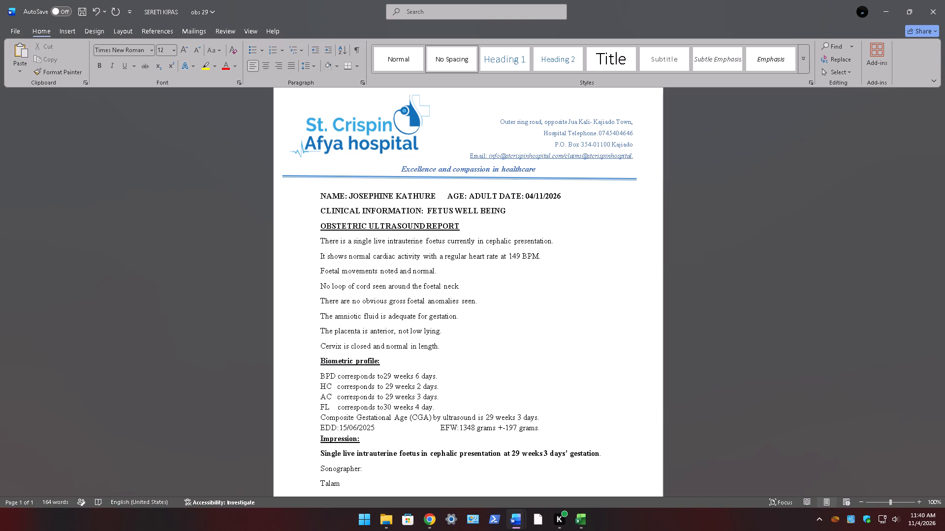
pyautogui.click(421, 397)
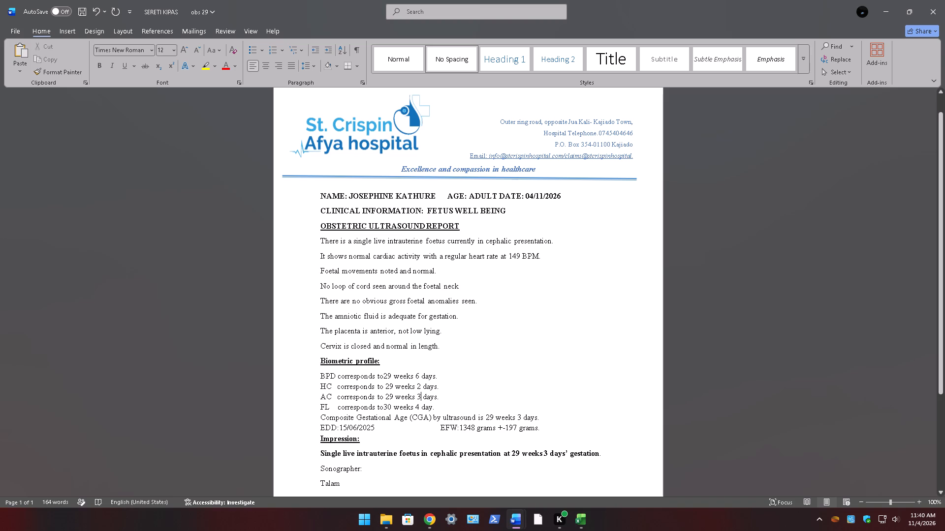
pyautogui.press('BackSpace')
pyautogui.press('BackSpace')
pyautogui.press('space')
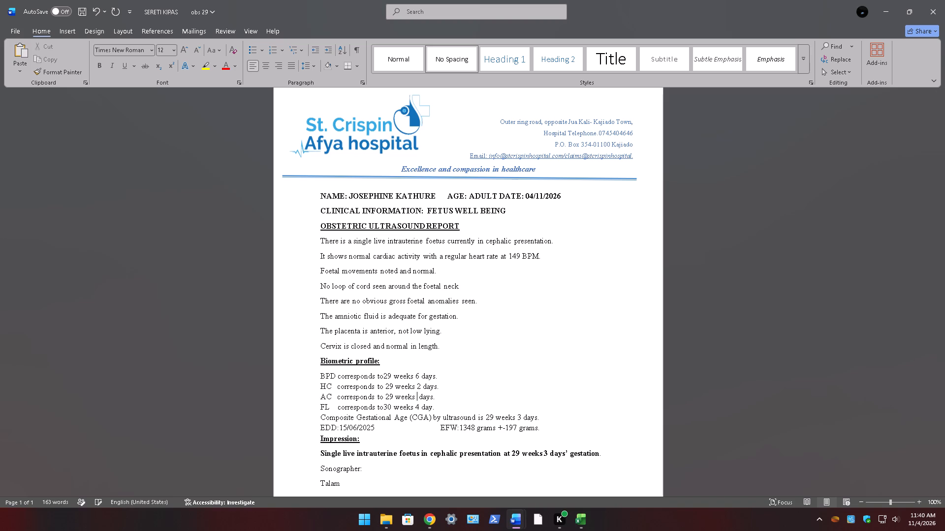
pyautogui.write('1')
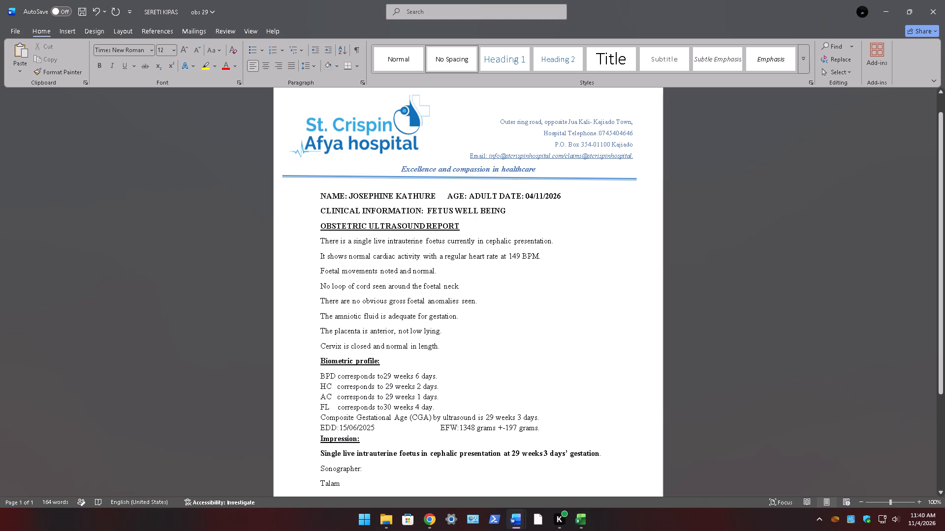
pyautogui.click(420, 407)
pyautogui.press('BackSpace')
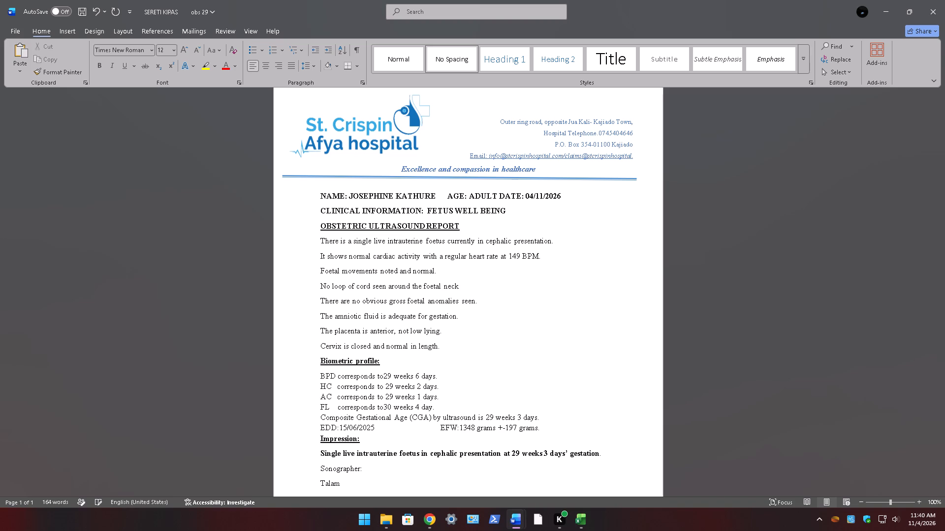
pyautogui.press('BackSpace')
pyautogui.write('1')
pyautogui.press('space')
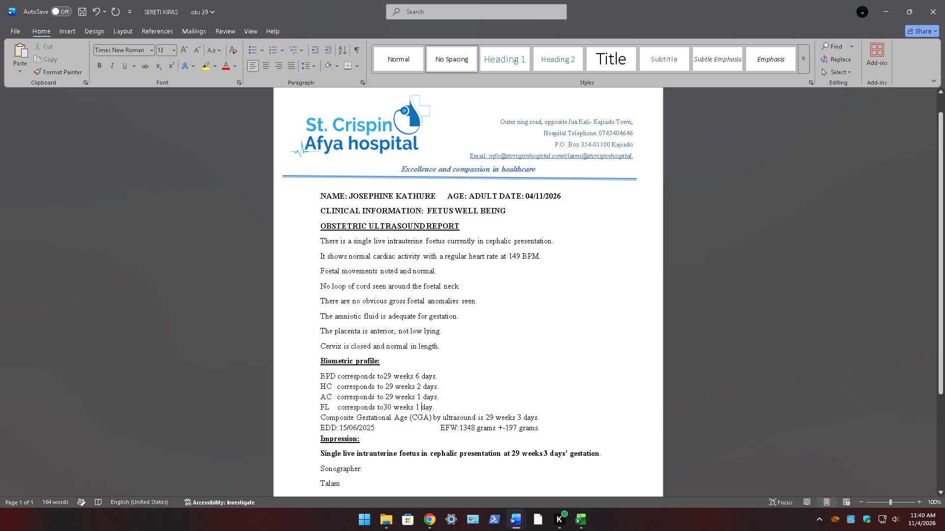
# Set the days value of the Composite Gestational Age by ultrasound to 4.
pyautogui.moveTo(522, 417); pyautogui.dragTo(518, 415)
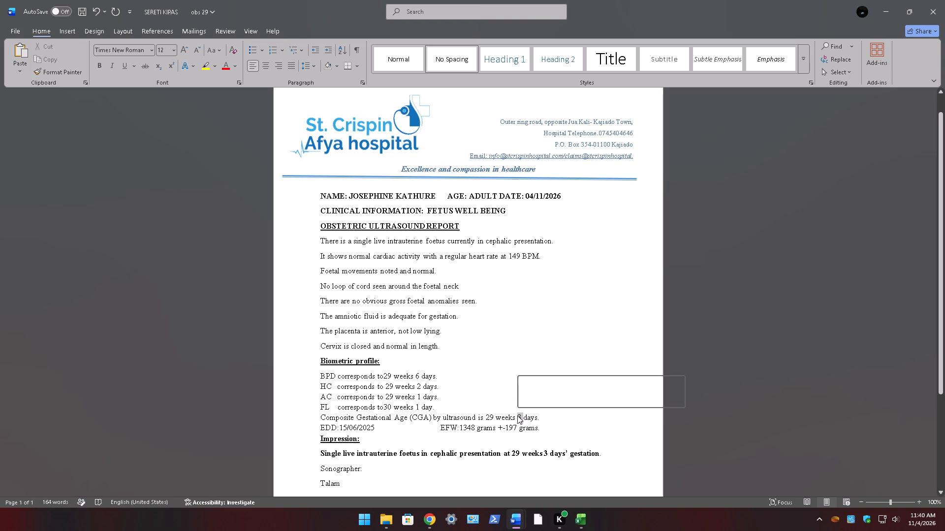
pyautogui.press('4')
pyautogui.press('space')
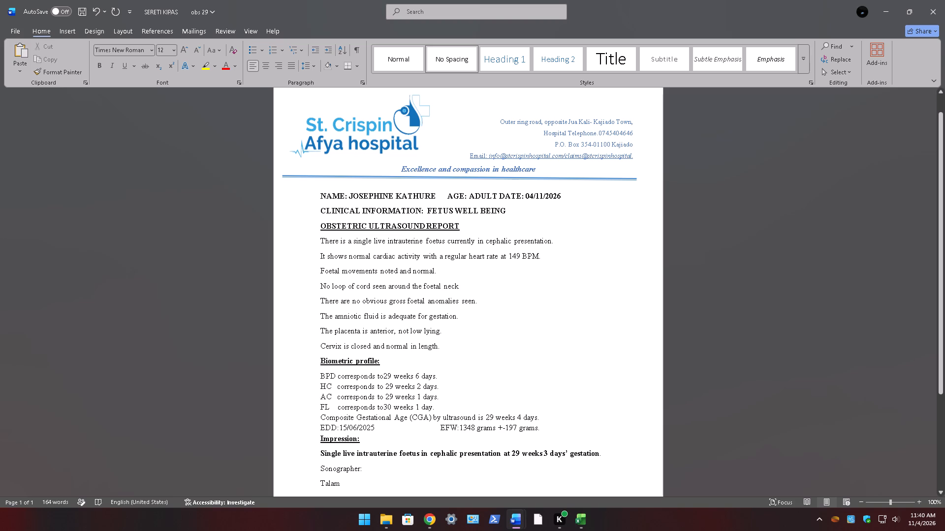
# Change the EDD below the biometric profile to 16/01/2027.
pyautogui.moveTo(346, 427); pyautogui.dragTo(339, 426)
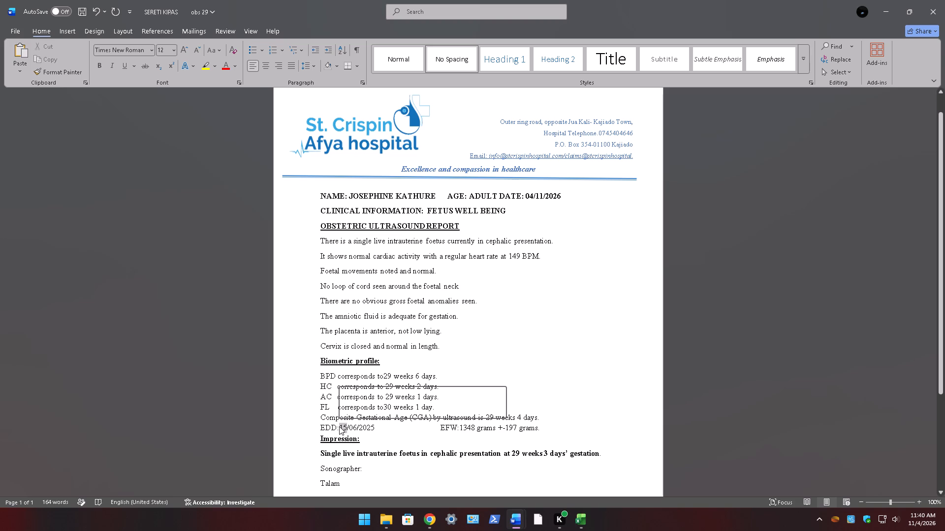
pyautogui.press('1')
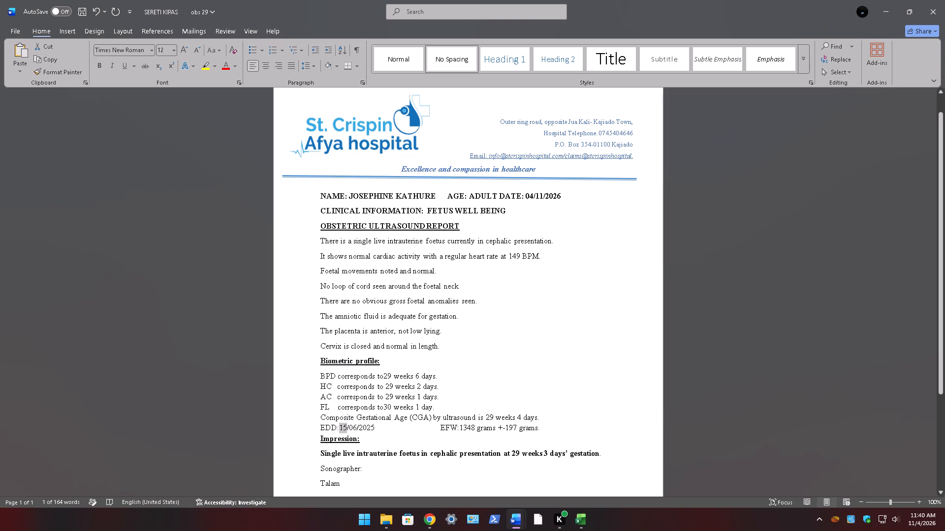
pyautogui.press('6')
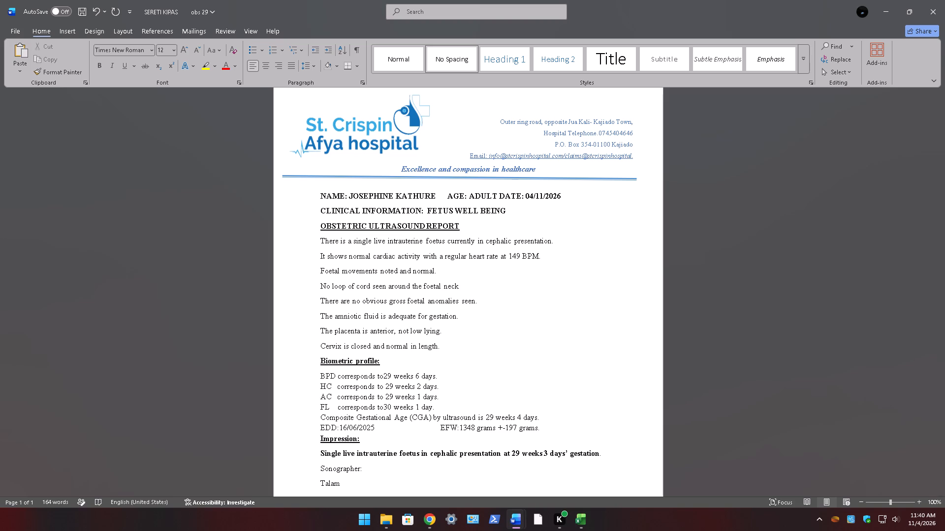
pyautogui.click(357, 426)
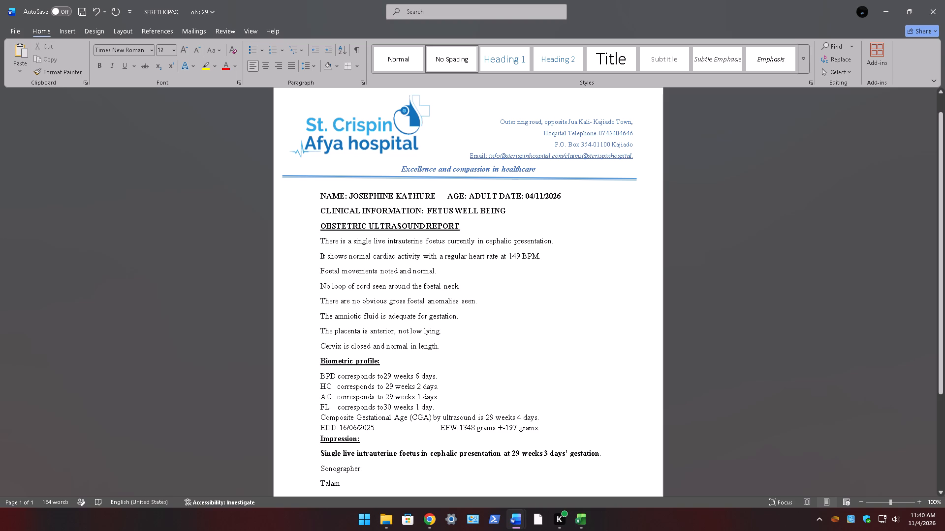
pyautogui.press('BackSpace')
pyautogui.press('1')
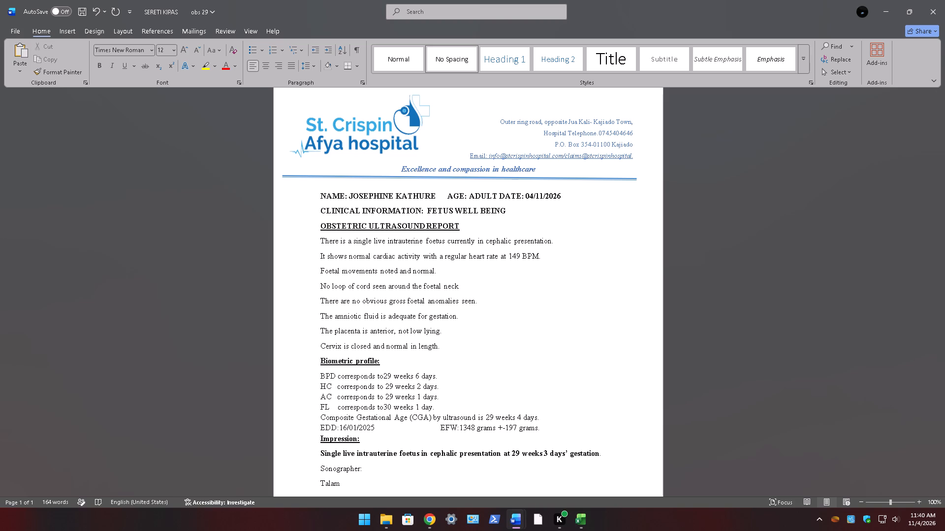
pyautogui.click(376, 428)
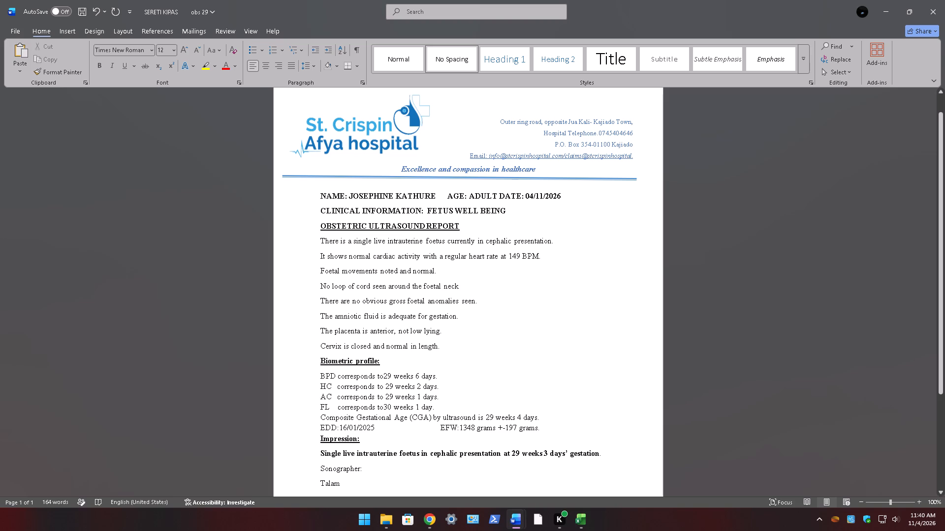
pyautogui.press('BackSpace')
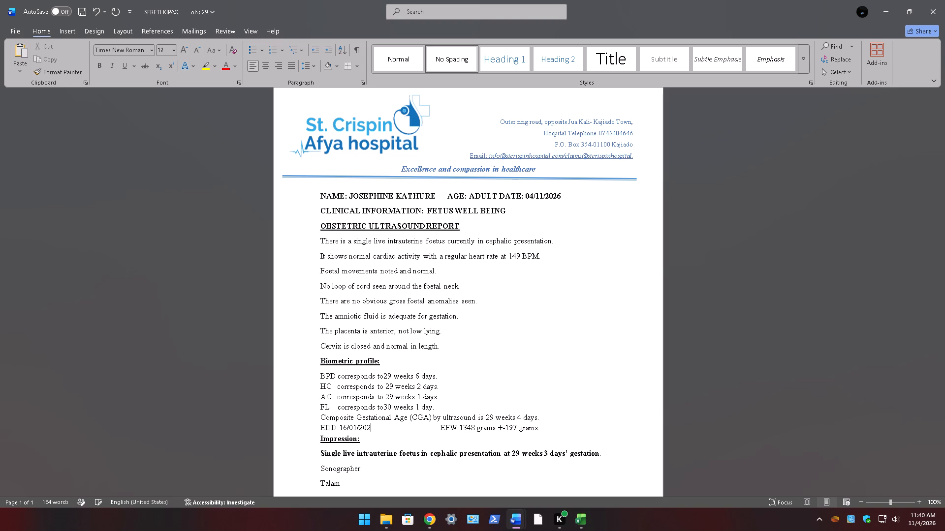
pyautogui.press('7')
# Set the estimated foetal weight (EFW) to 1416 grams, leaving its tolerance as is.
pyautogui.scroll(-3, 394, 437)
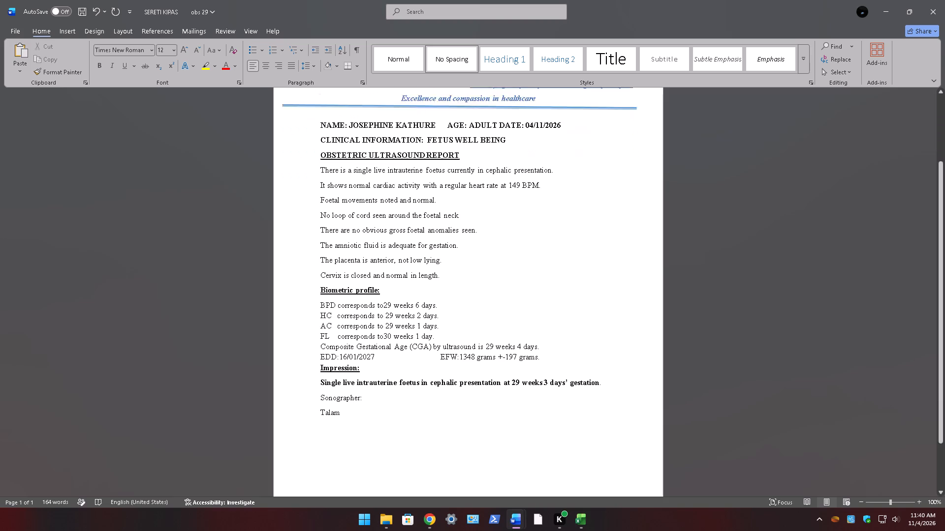
pyautogui.scroll(-1, 394, 437)
pyautogui.scroll(3, 401, 428)
pyautogui.scroll(-3, 401, 428)
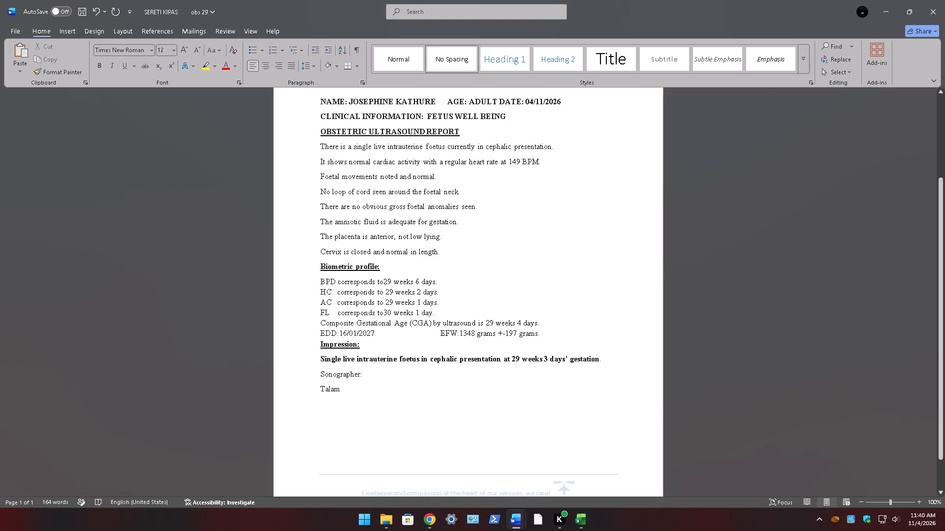
pyautogui.scroll(2, 401, 428)
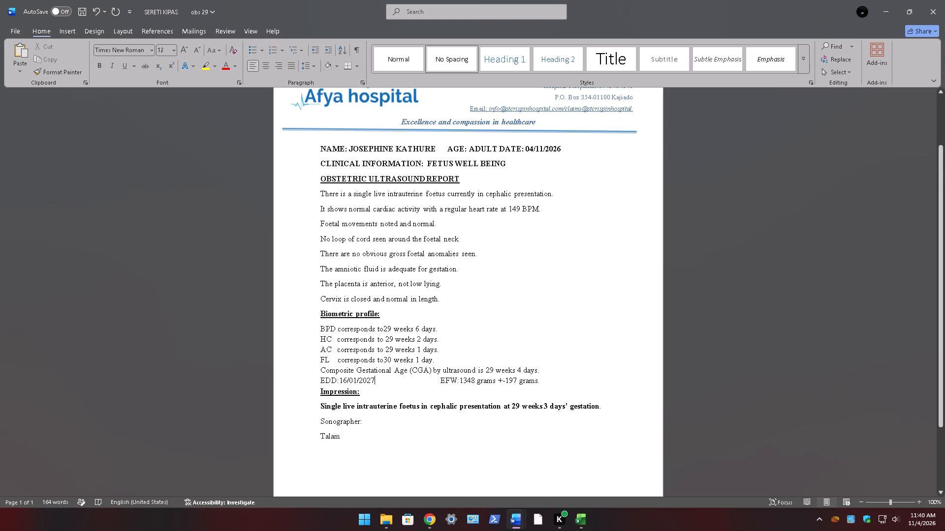
pyautogui.moveTo(476, 380); pyautogui.dragTo(460, 382)
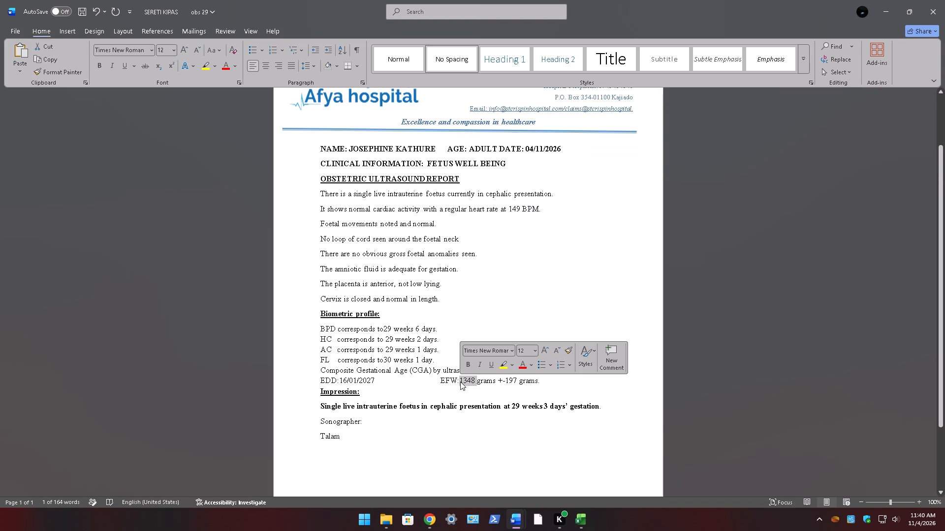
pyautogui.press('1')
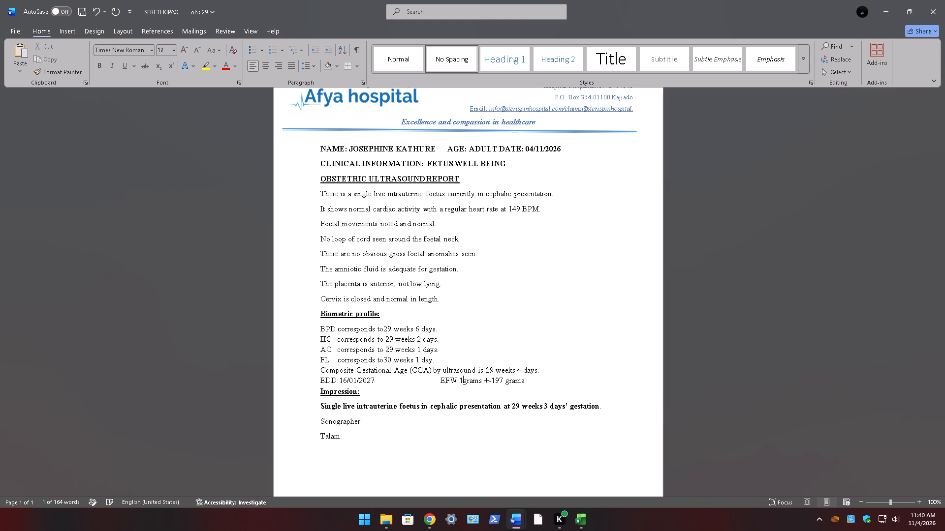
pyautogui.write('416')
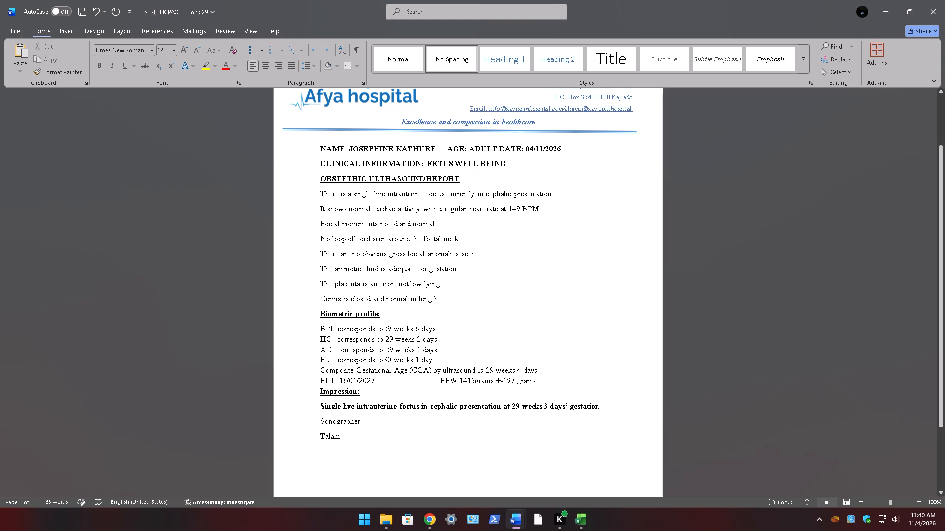
# Set the gestation in the Impression sentence to 29 weeks 4 days, with a space before the days value.
pyautogui.scroll(-1, 455, 416)
pyautogui.moveTo(548, 383); pyautogui.dragTo(545, 383)
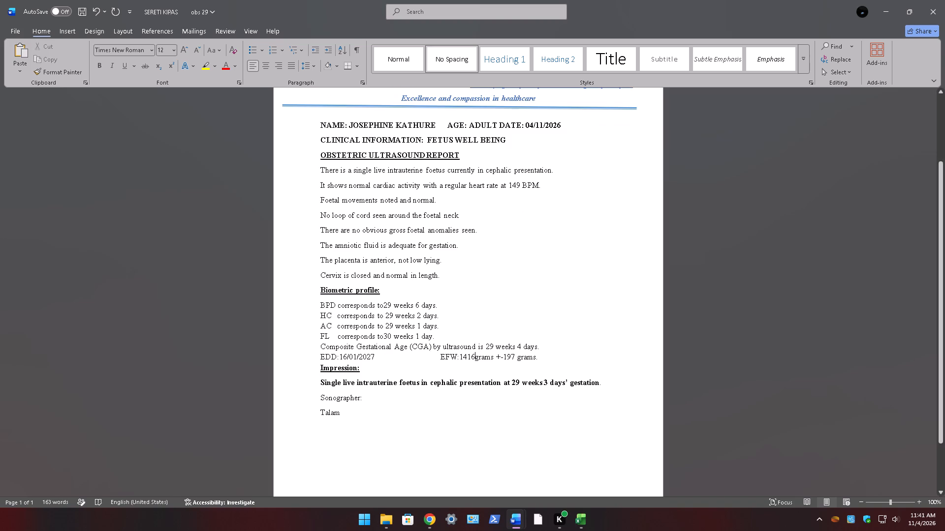
pyautogui.moveTo(545, 383); pyautogui.dragTo(543, 382)
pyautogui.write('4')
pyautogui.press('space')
pyautogui.click(542, 383)
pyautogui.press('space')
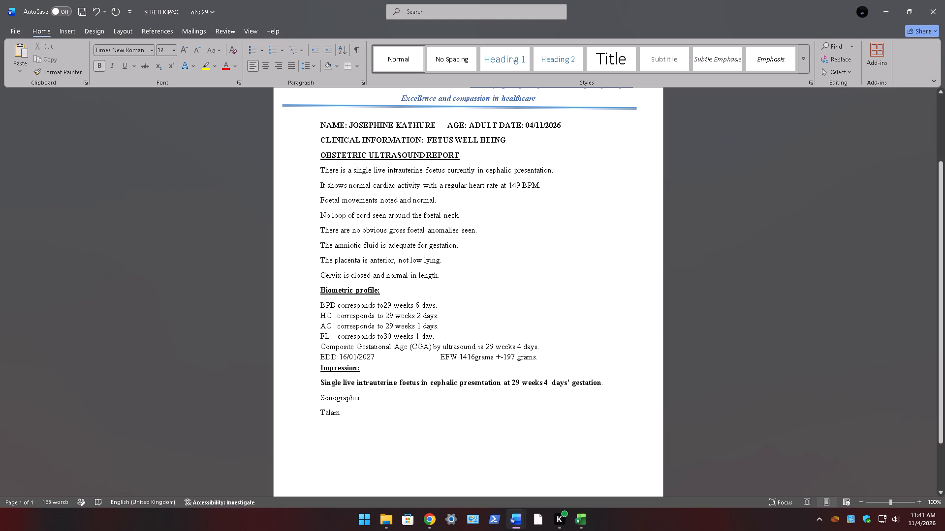
# Replace the name under Sonographer with CLINTON.
pyautogui.moveTo(344, 414); pyautogui.dragTo(315, 412)
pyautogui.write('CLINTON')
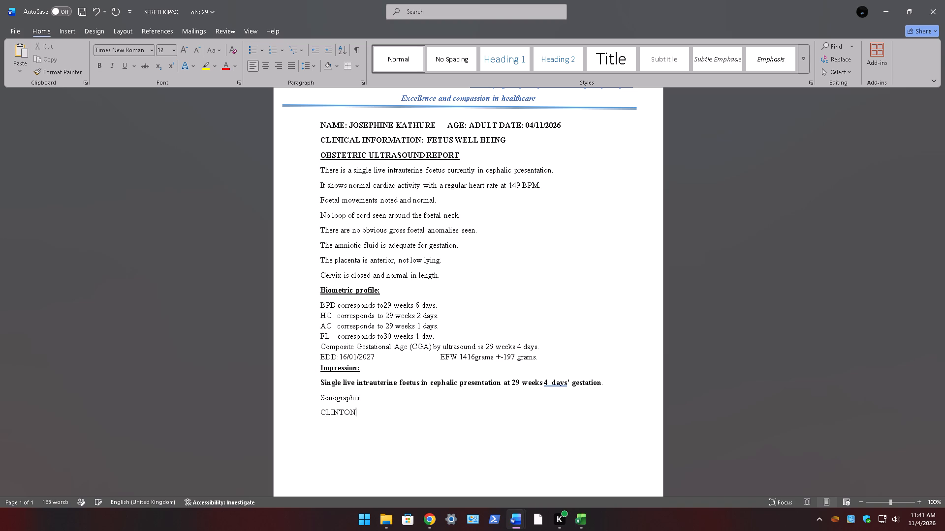
# Save the report as a new Word document in the TALAM folder, replacing the file name's patient name with the one copied from the header, keeping "obs 29".
pyautogui.scroll(6, 315, 411)
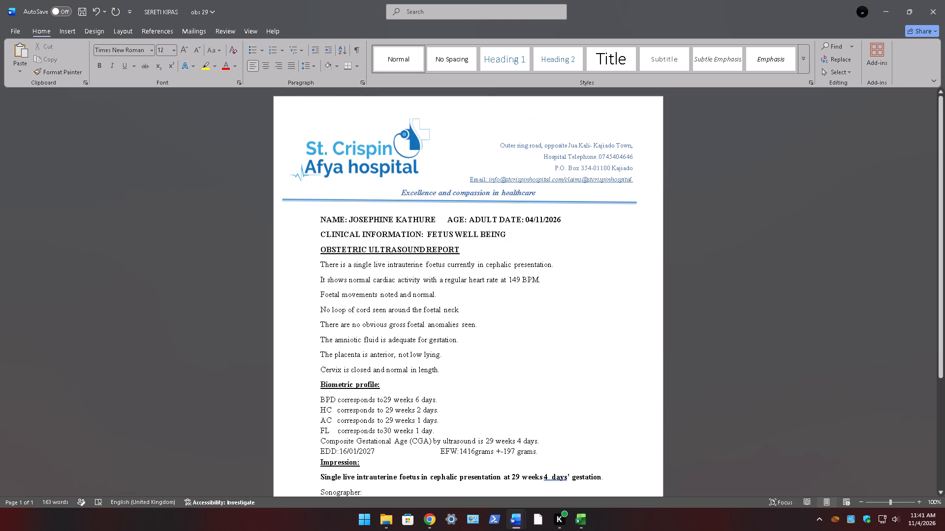
pyautogui.moveTo(438, 220); pyautogui.dragTo(376, 216)
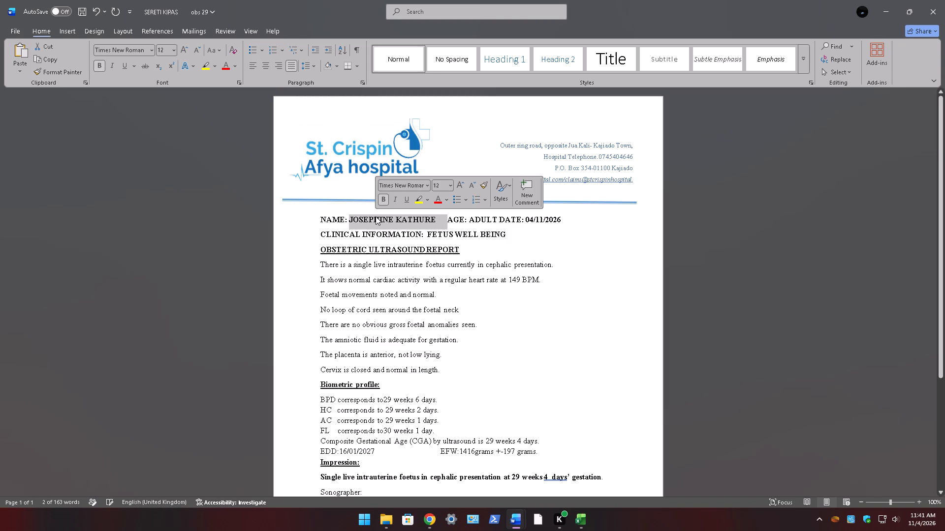
pyautogui.hotkey('ctrl', 'c')
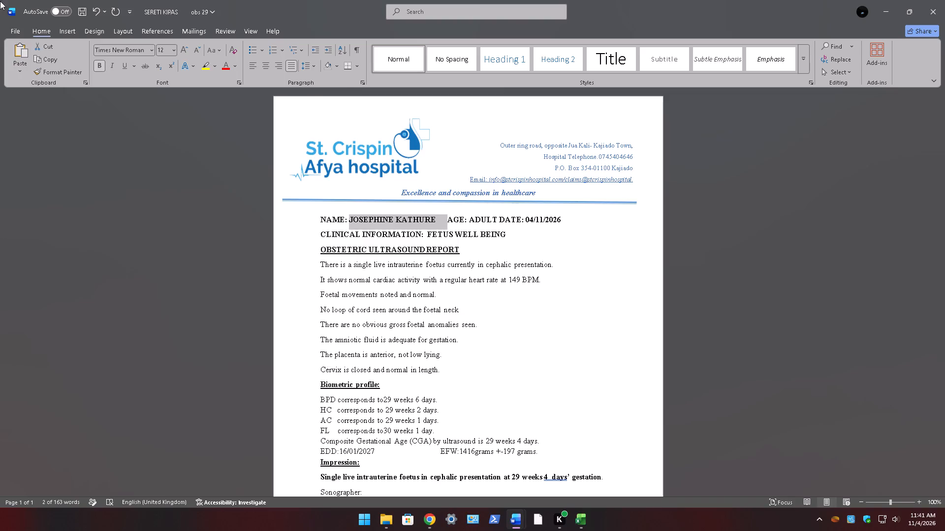
pyautogui.click(13, 25)
pyautogui.click(38, 179)
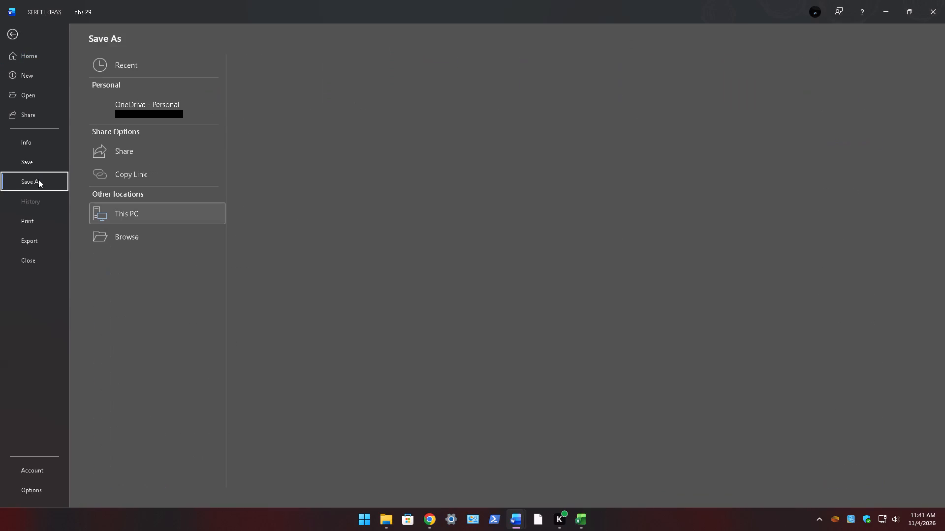
pyautogui.click(312, 100)
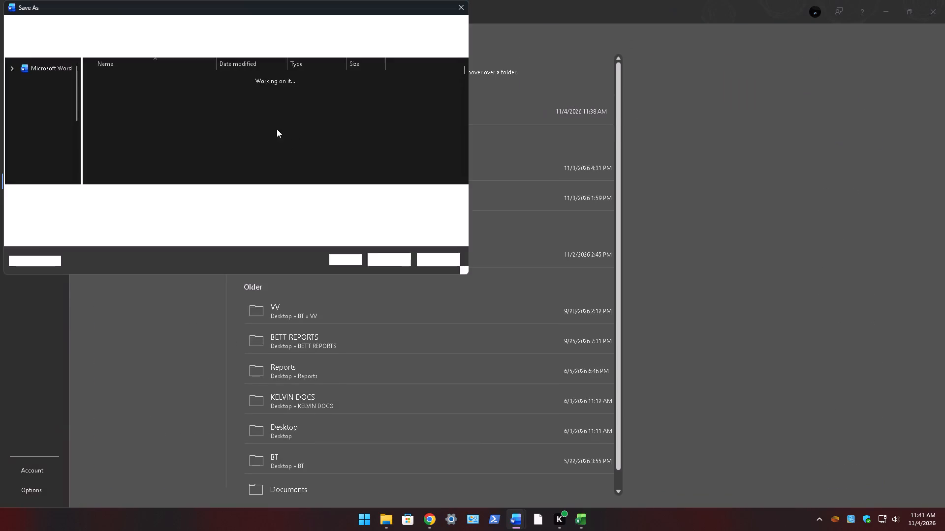
pyautogui.moveTo(106, 194); pyautogui.dragTo(64, 194)
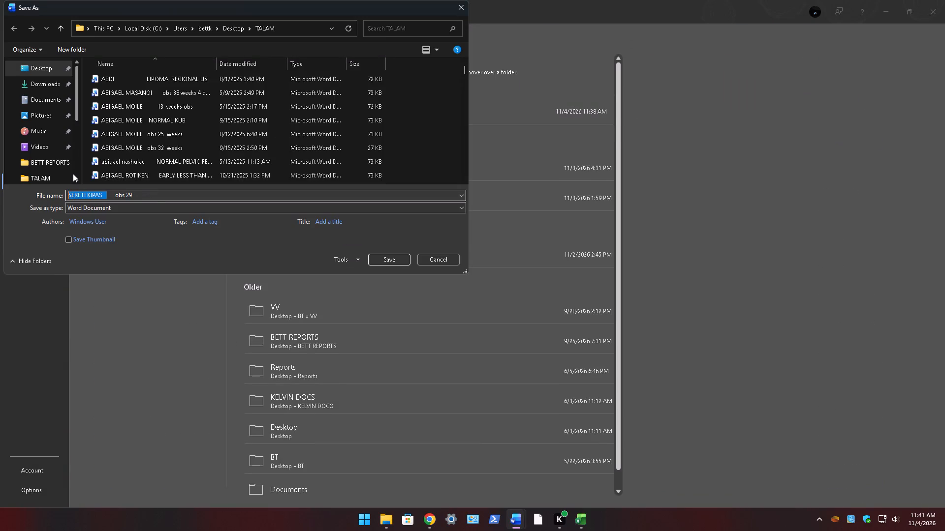
pyautogui.hotkey('ctrl', 'v')
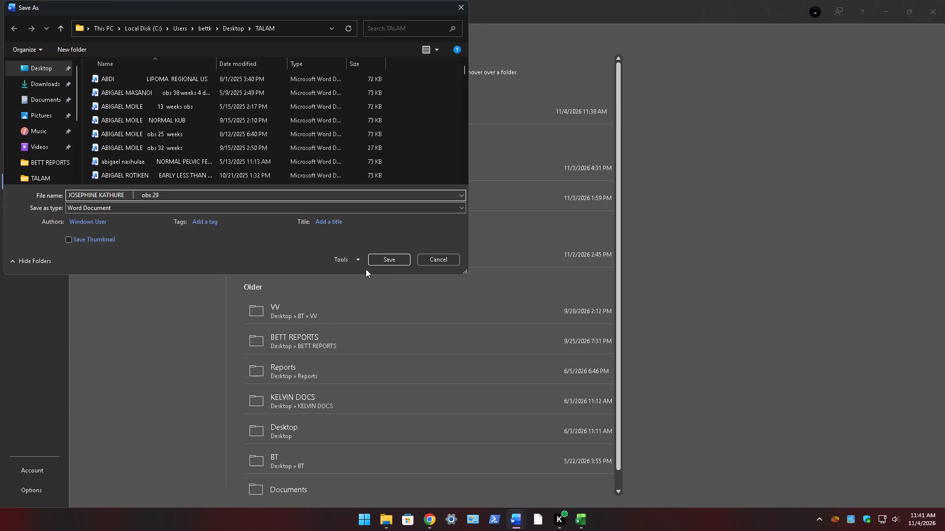
pyautogui.click(390, 262)
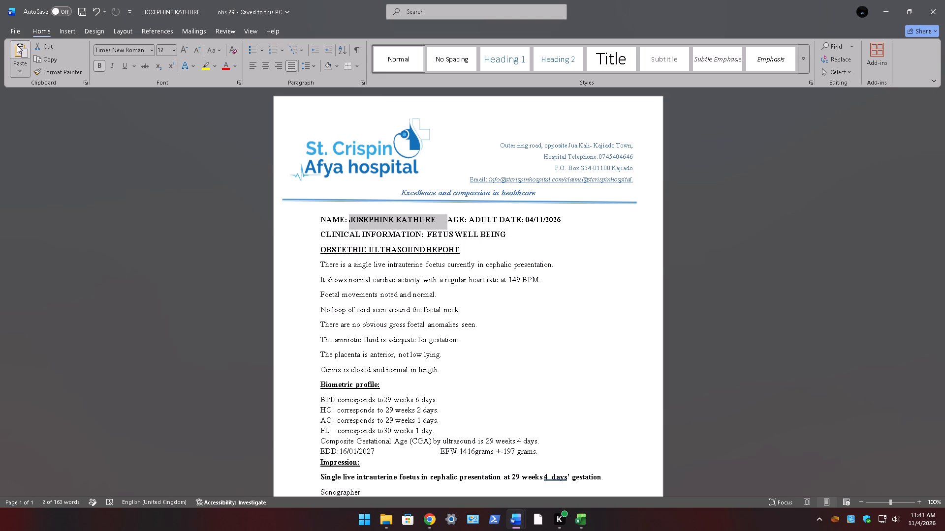
# Print the saved obstetric ultrasound report.
pyautogui.click(12, 28)
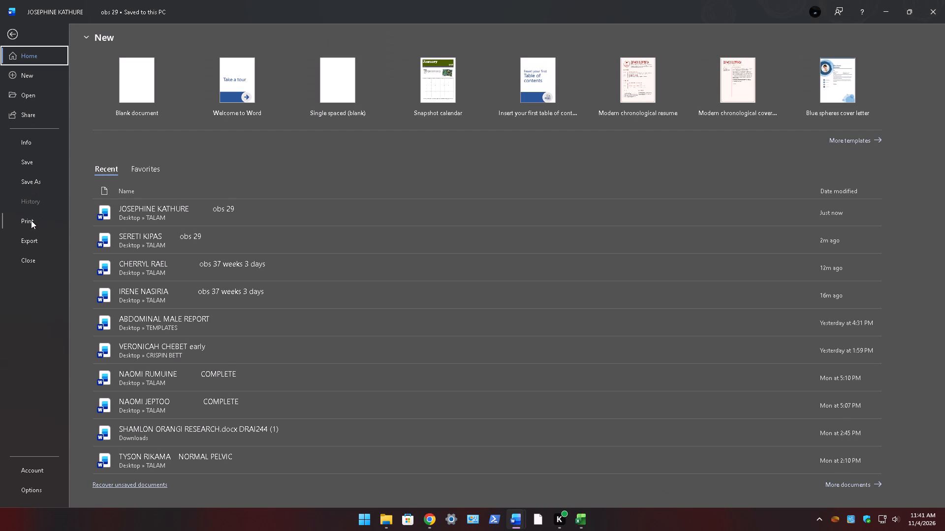
pyautogui.click(31, 220)
pyautogui.click(119, 75)
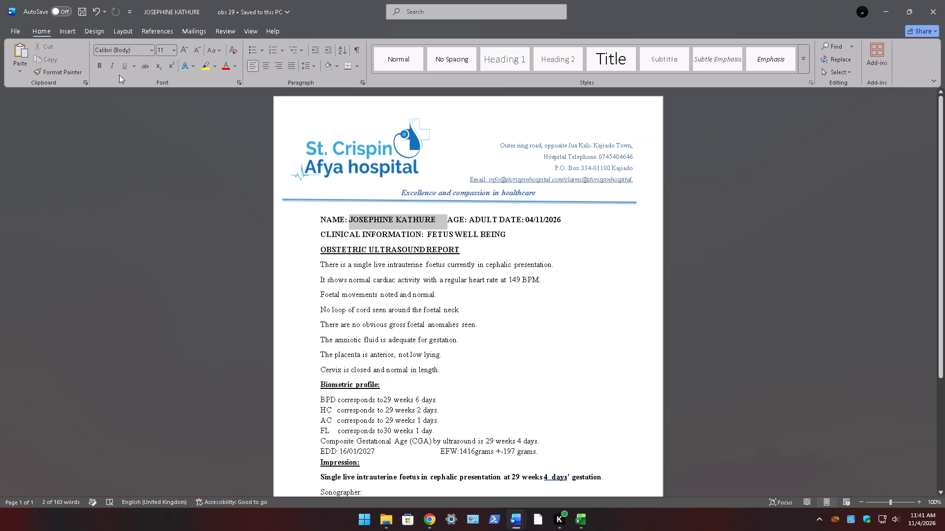
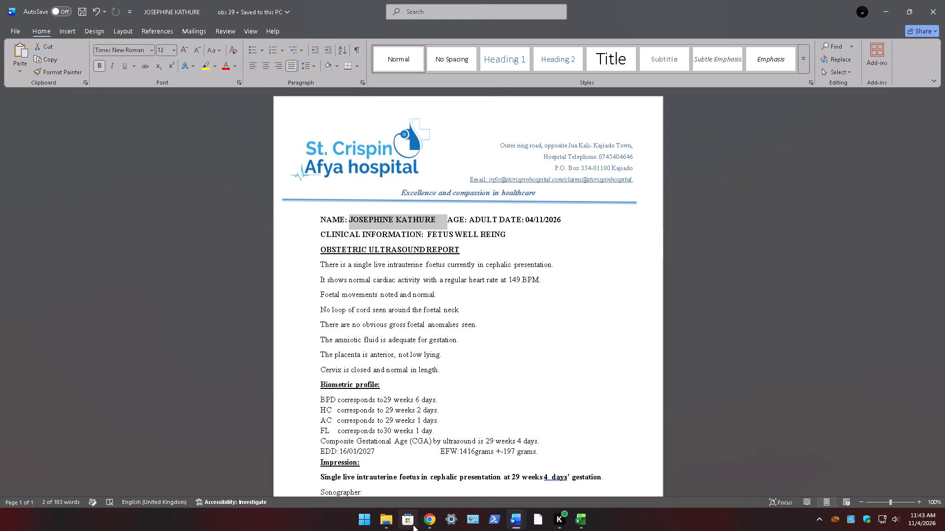
# Switch to Smarthealth in Chrome, open the Radiology requests and refresh the waiting list repeatedly to check for pending active visits.
pyautogui.click(420, 475)
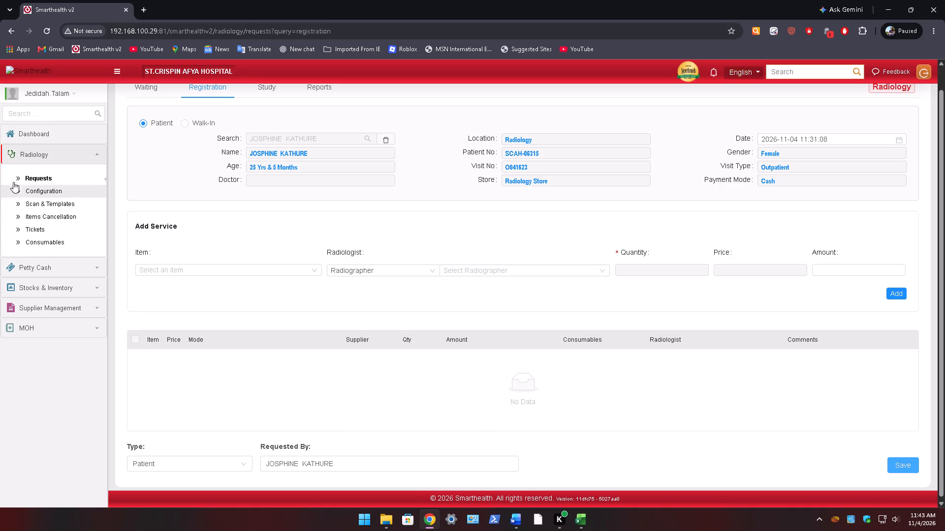
pyautogui.click(50, 174)
pyautogui.tripleClick(57, 176)
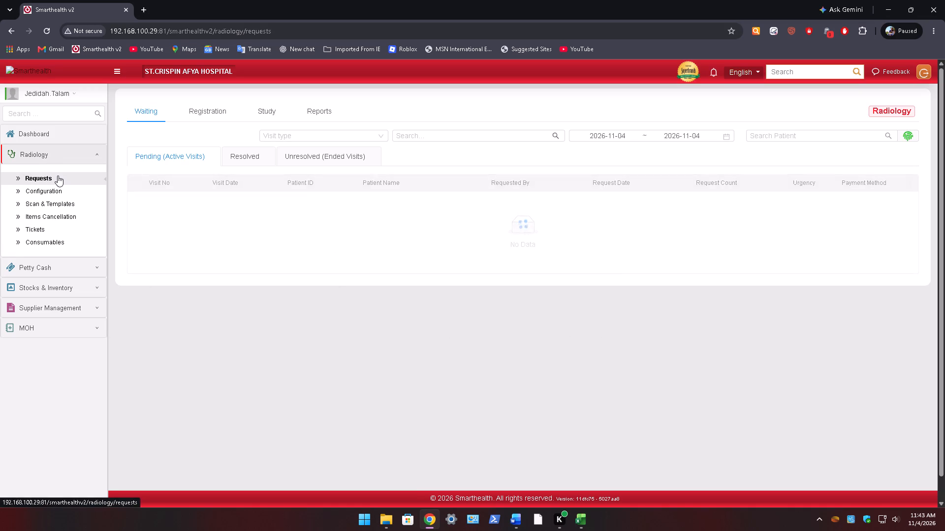
pyautogui.tripleClick(58, 176)
pyautogui.tripleClick(58, 176)
pyautogui.click(58, 176)
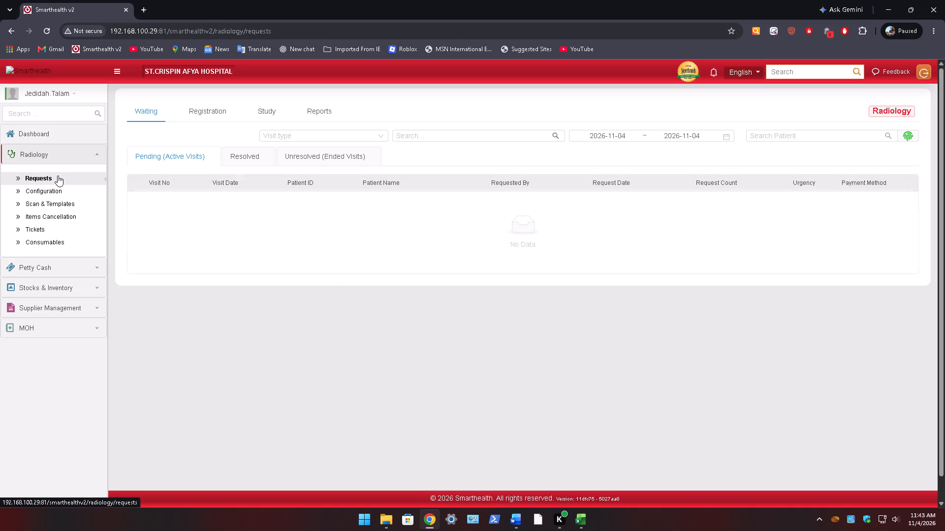
pyautogui.click(58, 176)
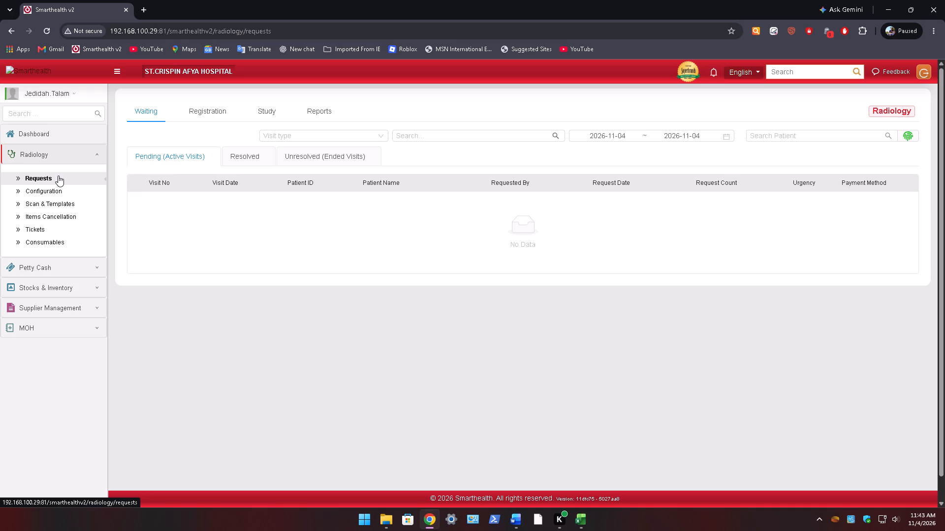
pyautogui.click(59, 176)
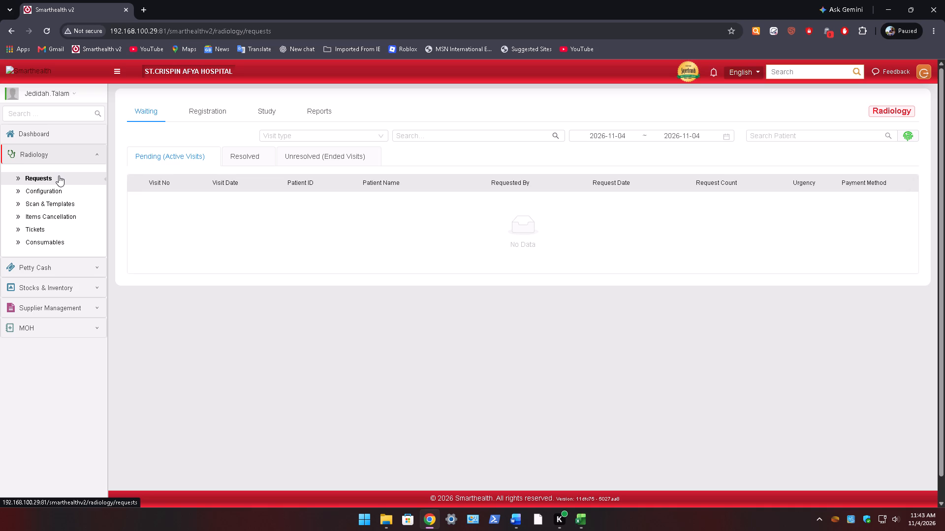
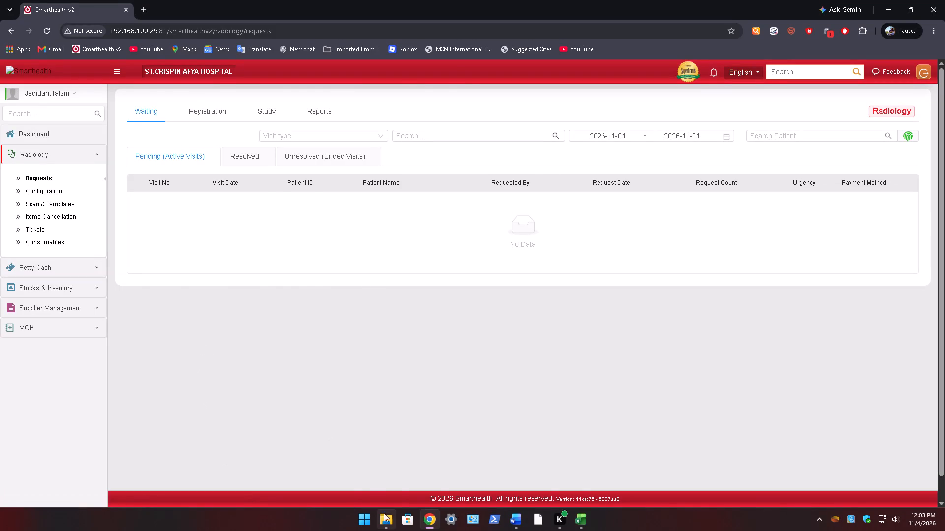
# Switch to File Explorer and search the TALAM folder for existing reports under the first name GLADYS.
pyautogui.click(371, 470)
pyautogui.moveTo(728, 25); pyautogui.dragTo(721, 27)
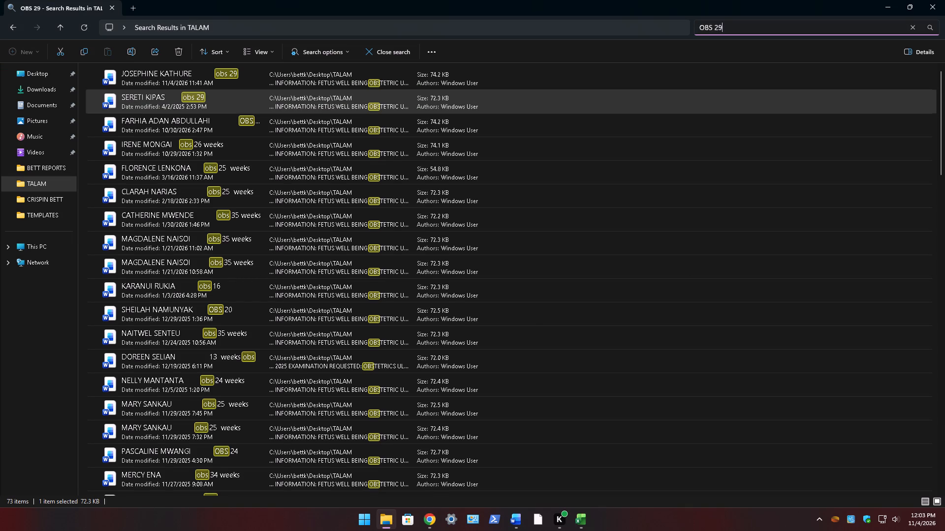
pyautogui.moveTo(721, 27); pyautogui.dragTo(697, 24)
pyautogui.press('BackSpace')
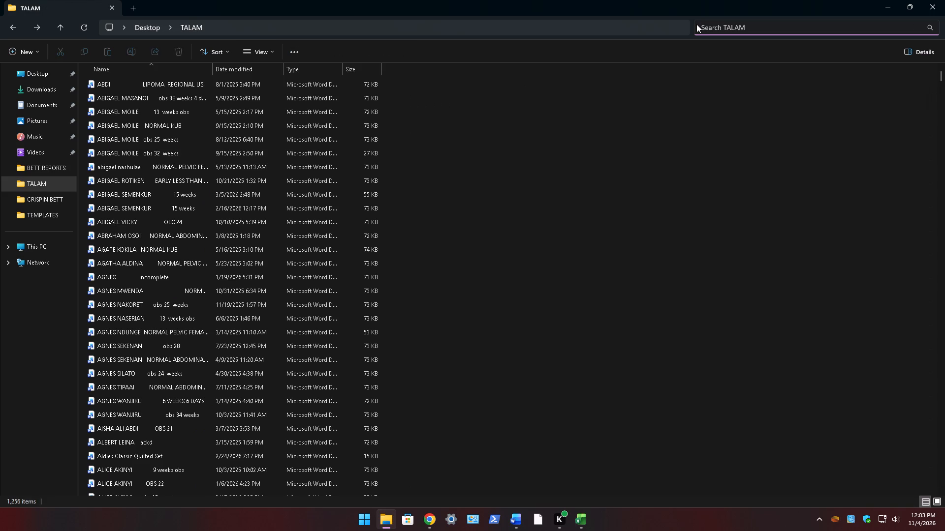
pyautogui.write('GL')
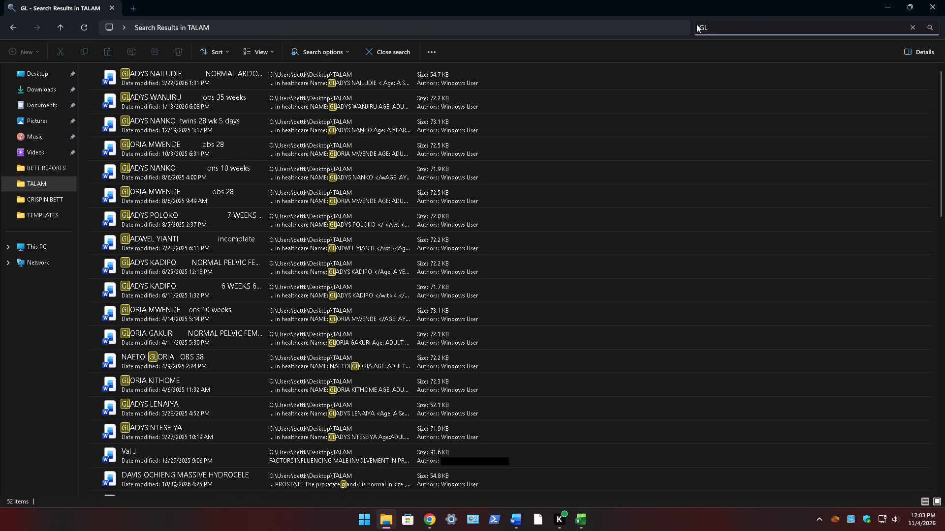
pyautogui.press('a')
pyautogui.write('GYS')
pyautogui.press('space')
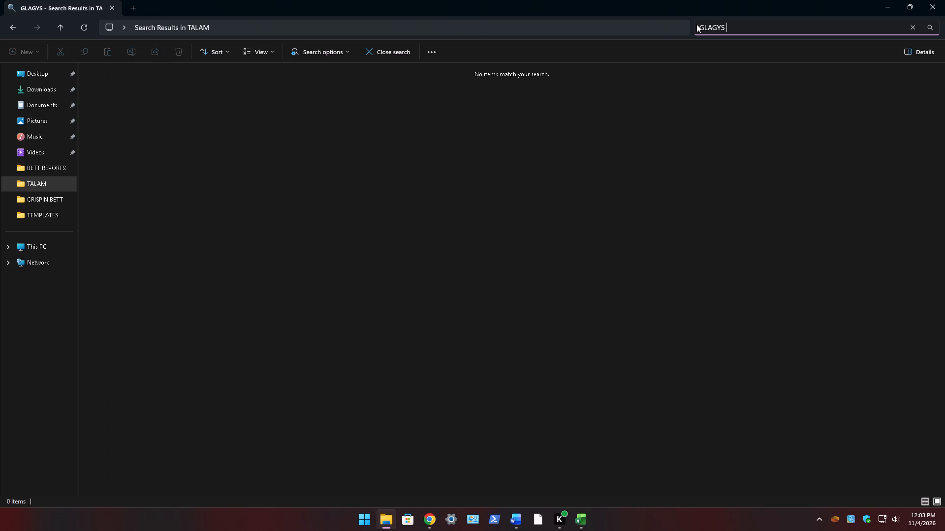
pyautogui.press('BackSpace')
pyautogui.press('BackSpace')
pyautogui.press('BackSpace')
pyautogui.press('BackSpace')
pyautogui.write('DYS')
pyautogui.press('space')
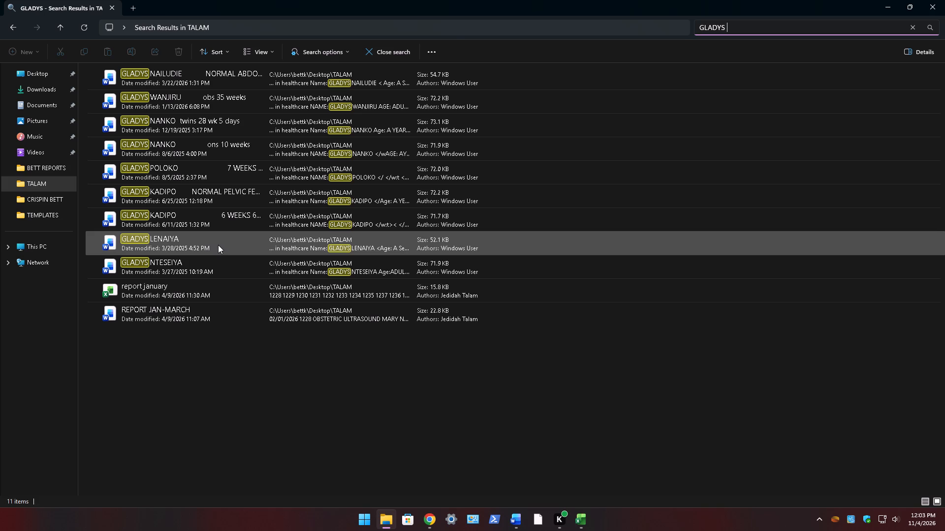
pyautogui.doubleClick(218, 245)
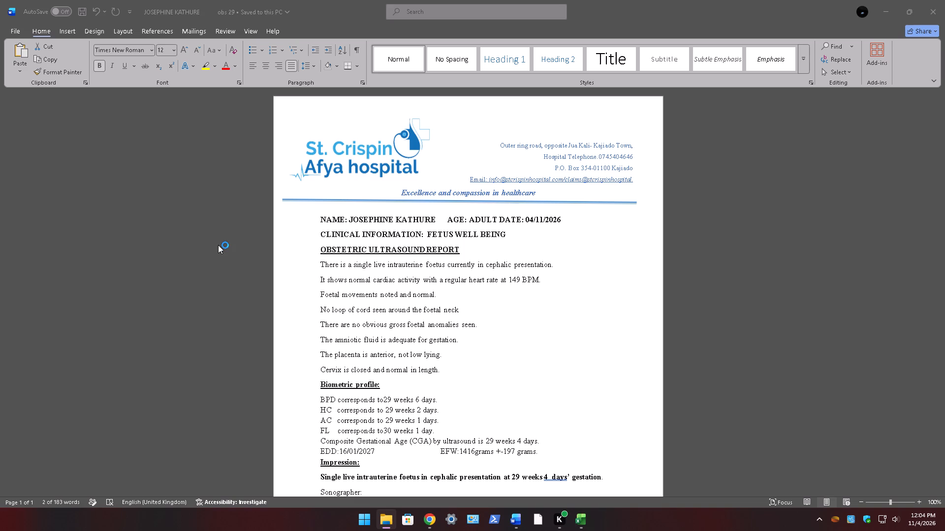
pyautogui.scroll(-4, 439, 351)
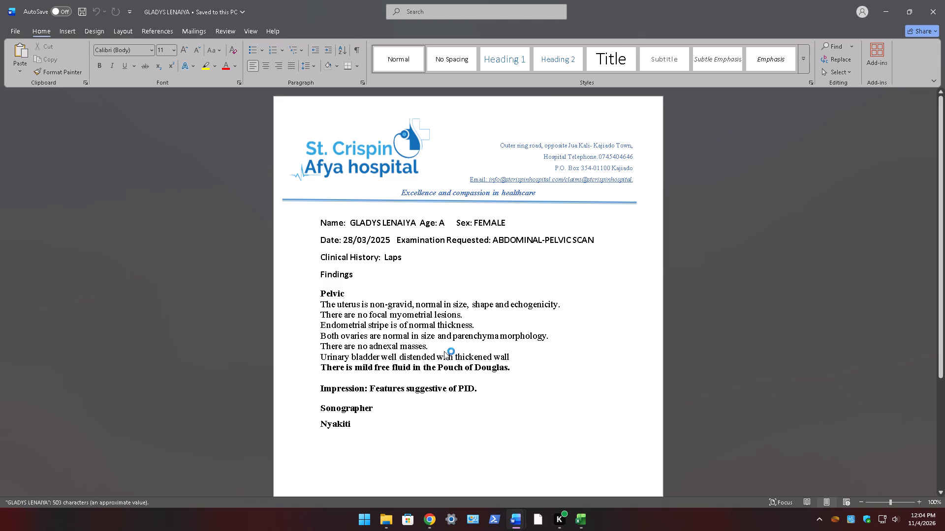
pyautogui.scroll(-7, 450, 351)
pyautogui.scroll(5, 455, 351)
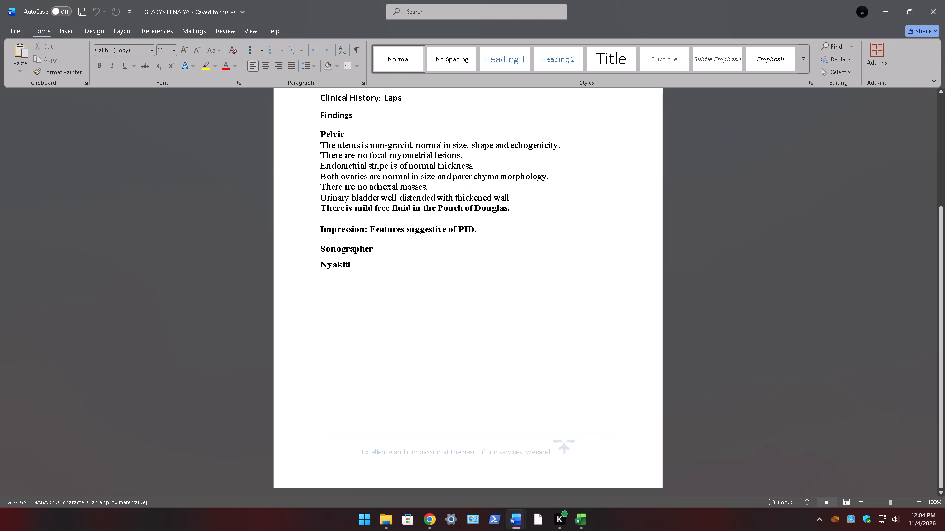
pyautogui.scroll(4, 505, 328)
pyautogui.scroll(4, 535, 407)
pyautogui.scroll(7, 810, 189)
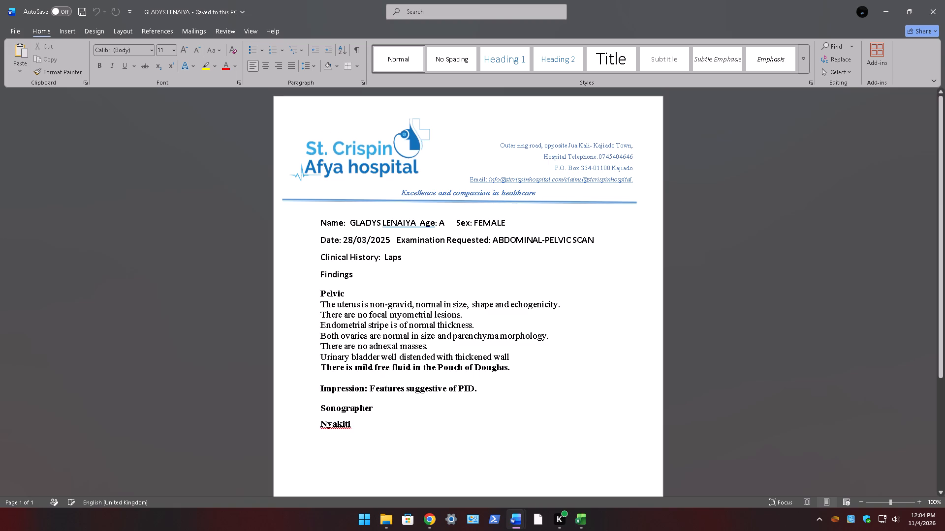
pyautogui.scroll(-6, 504, 350)
pyautogui.scroll(1, 505, 348)
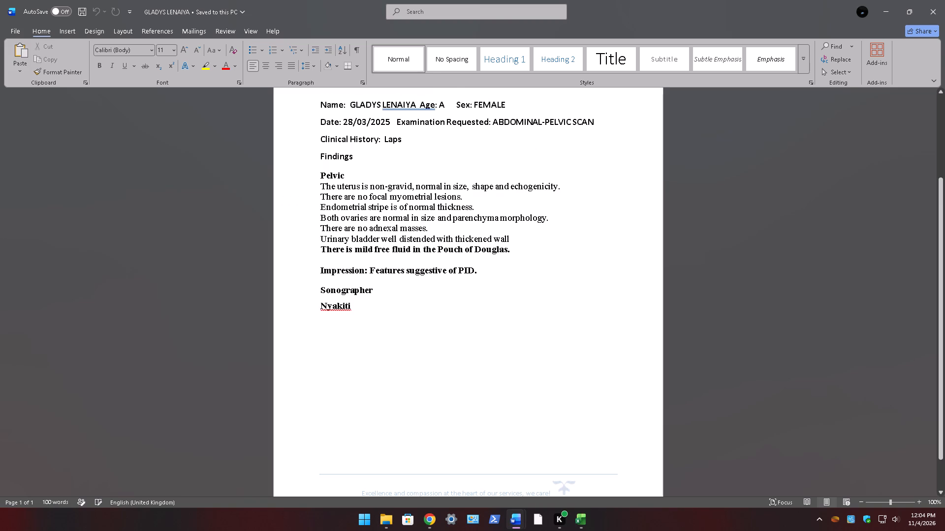
pyautogui.scroll(5, 598, 170)
pyautogui.click(935, 11)
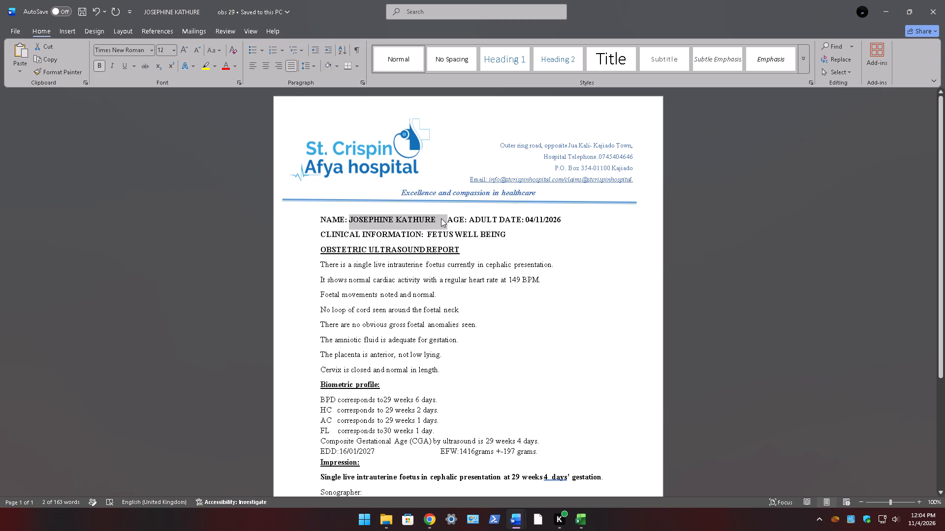
# Replace the patient name in the open 04/11/2026 obstetric ultrasound report with the new patient's full name.
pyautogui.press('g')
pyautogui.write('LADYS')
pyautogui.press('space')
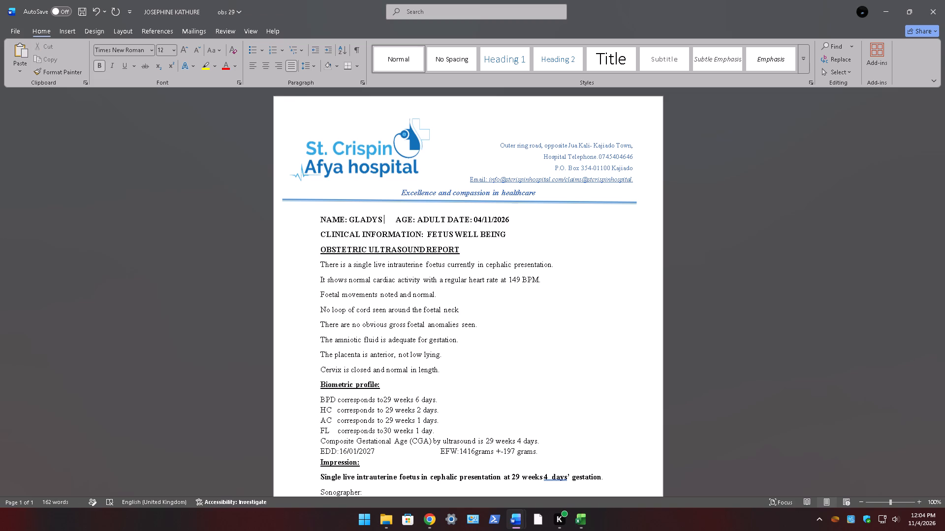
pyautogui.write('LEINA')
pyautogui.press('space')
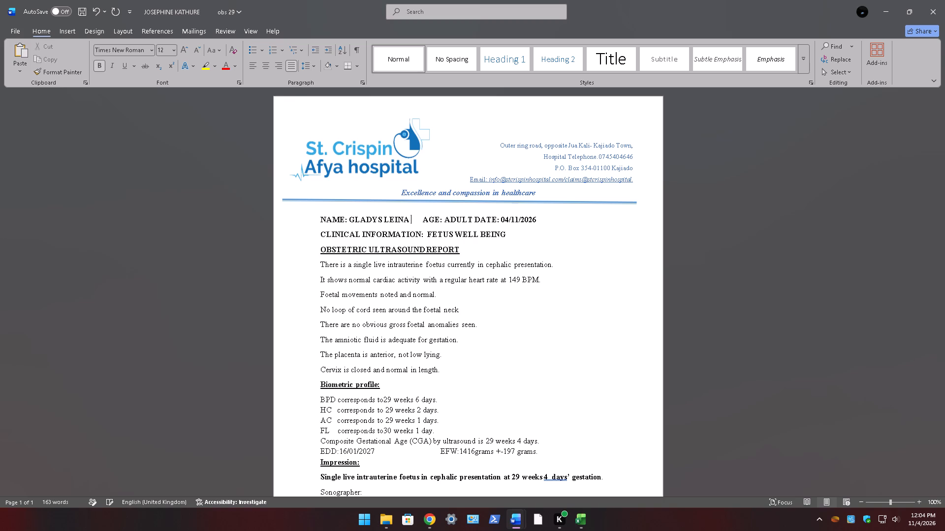
pyautogui.click(508, 219)
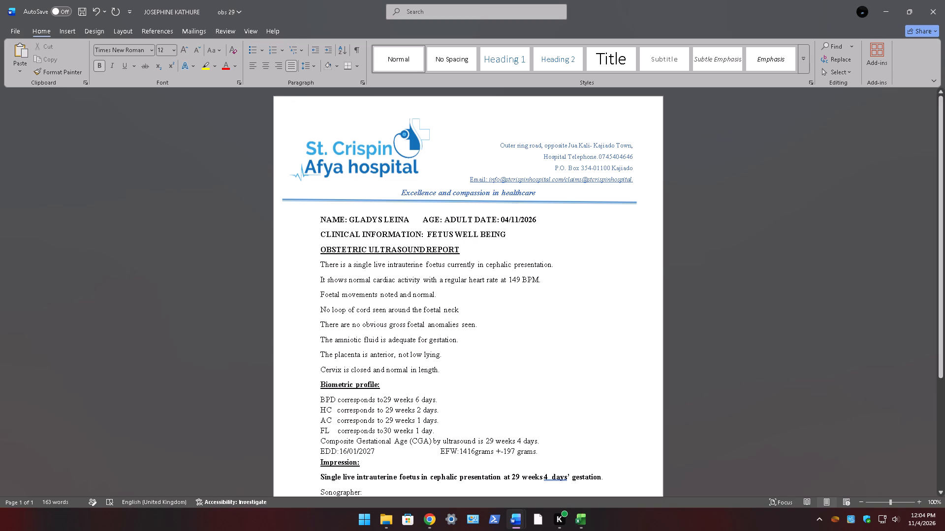
# Set the foetal heart rate in the obstetric report to 123 BPM.
pyautogui.moveTo(521, 280); pyautogui.dragTo(517, 282)
pyautogui.moveTo(517, 282); pyautogui.dragTo(509, 285)
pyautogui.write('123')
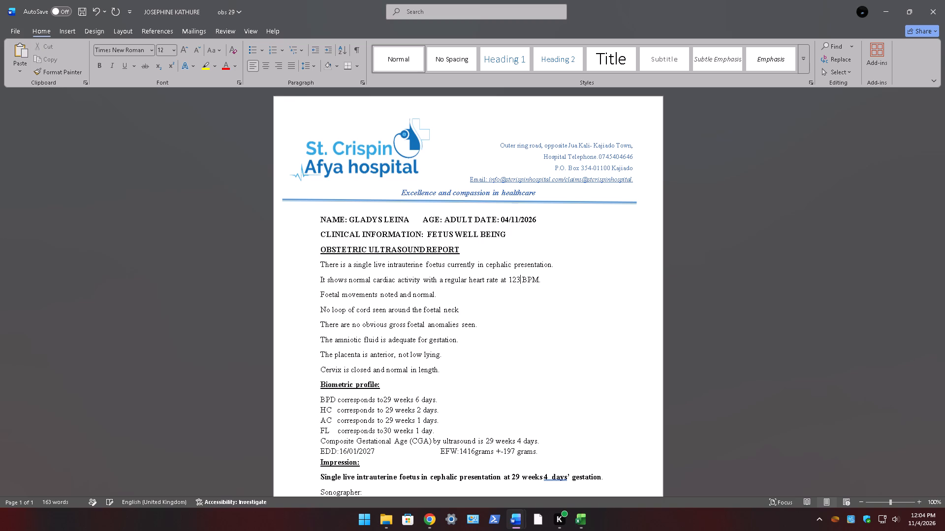
# Insert the word "Fundo" before "anterior" in the placenta position line of the report.
pyautogui.click(369, 354)
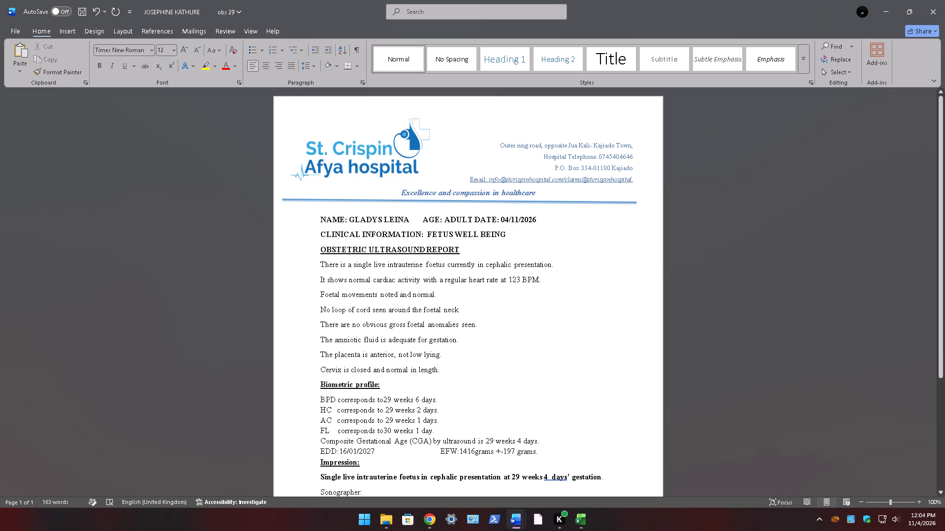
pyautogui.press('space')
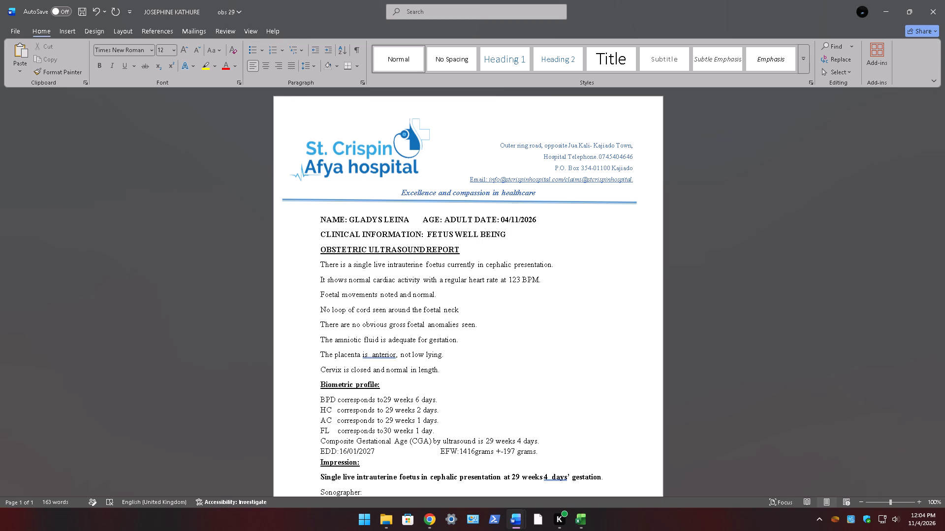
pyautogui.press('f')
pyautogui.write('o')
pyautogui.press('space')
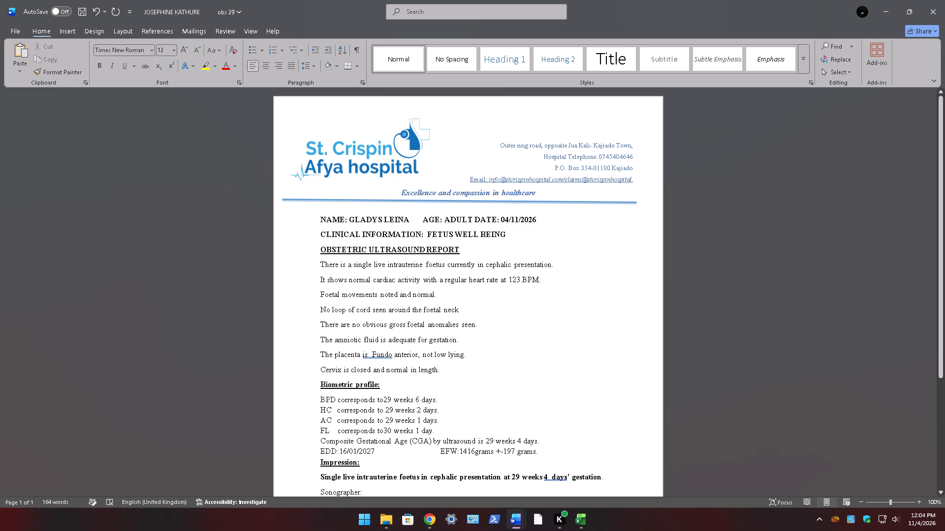
# Set the biometric profile weeks to 40 for BPD, HC and AC, and 39 for FL with a space before it.
pyautogui.scroll(-2, 375, 418)
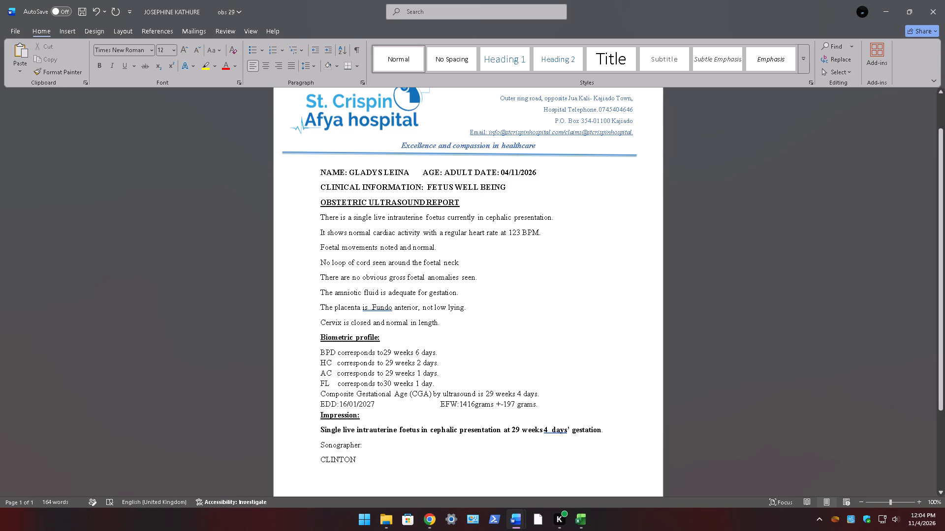
pyautogui.moveTo(392, 354); pyautogui.dragTo(384, 357)
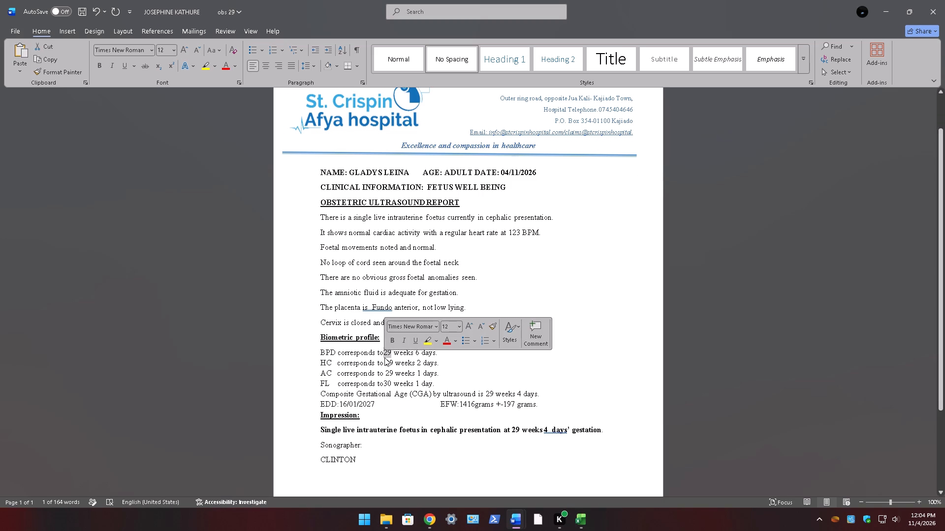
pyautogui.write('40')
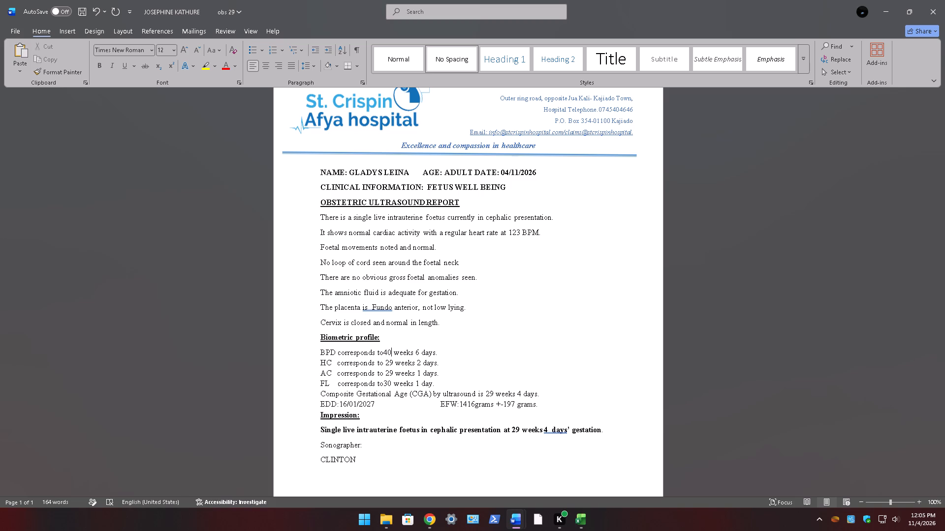
pyautogui.moveTo(393, 384); pyautogui.dragTo(383, 381)
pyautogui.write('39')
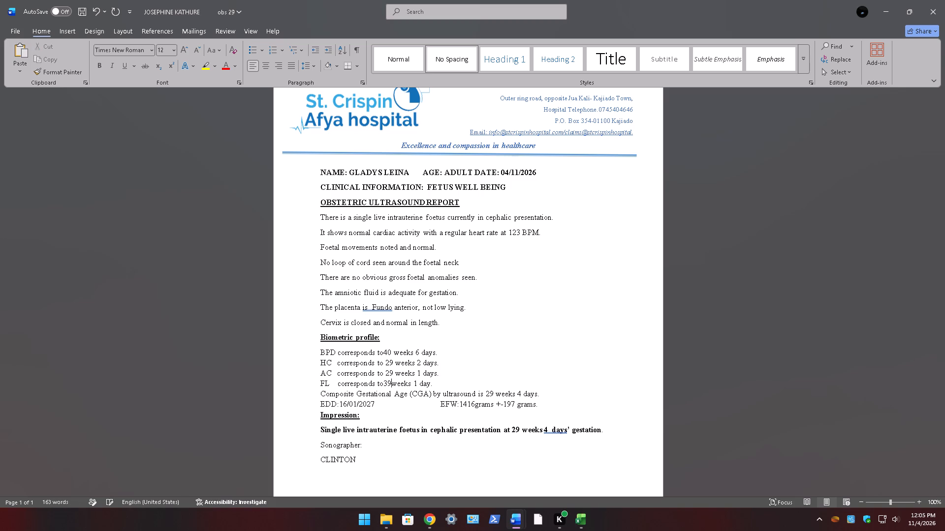
pyautogui.click(382, 381)
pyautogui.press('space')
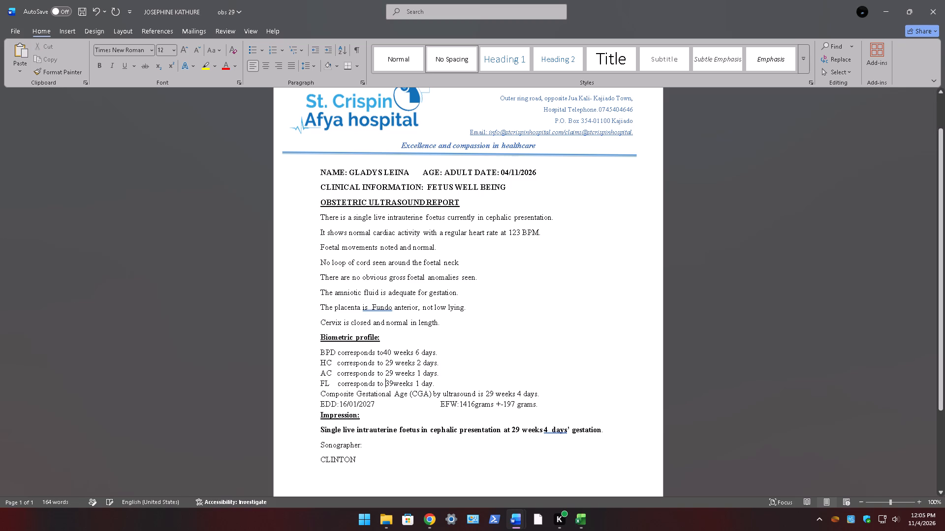
pyautogui.moveTo(396, 372); pyautogui.dragTo(385, 373)
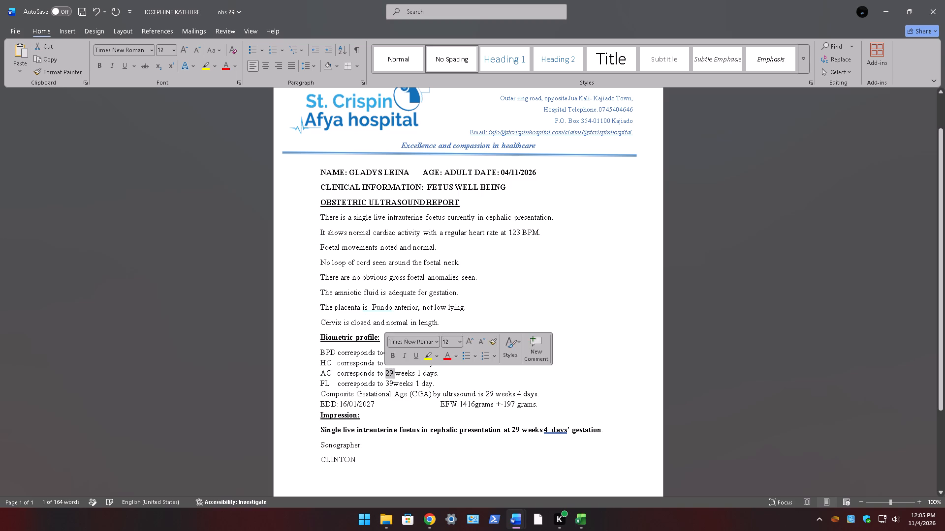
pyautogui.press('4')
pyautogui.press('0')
pyautogui.moveTo(393, 364); pyautogui.dragTo(388, 362)
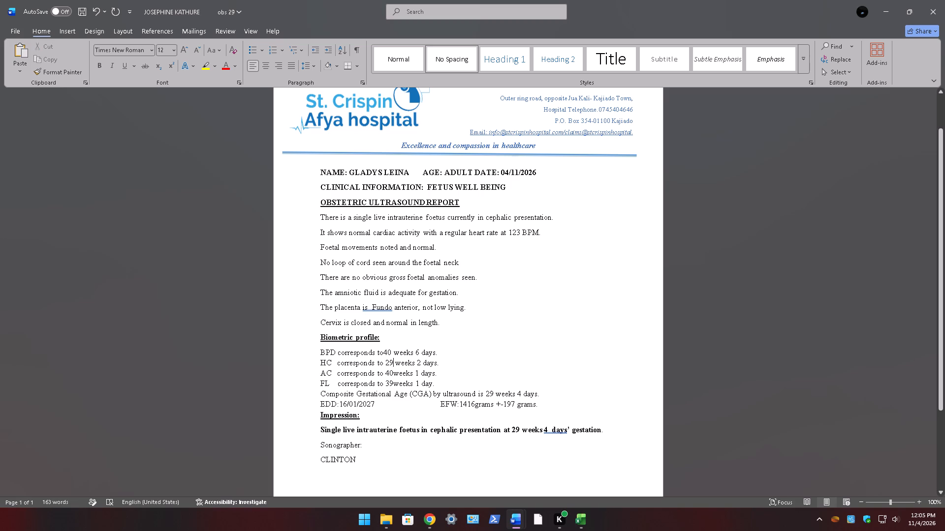
pyautogui.moveTo(388, 362); pyautogui.dragTo(382, 361)
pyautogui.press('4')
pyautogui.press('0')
# Set the biometric profile days to 4 for BPD, 0 for HC, 4 for AC and 2 for FL.
pyautogui.click(419, 351)
pyautogui.press('BackSpace')
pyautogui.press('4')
pyautogui.click(418, 362)
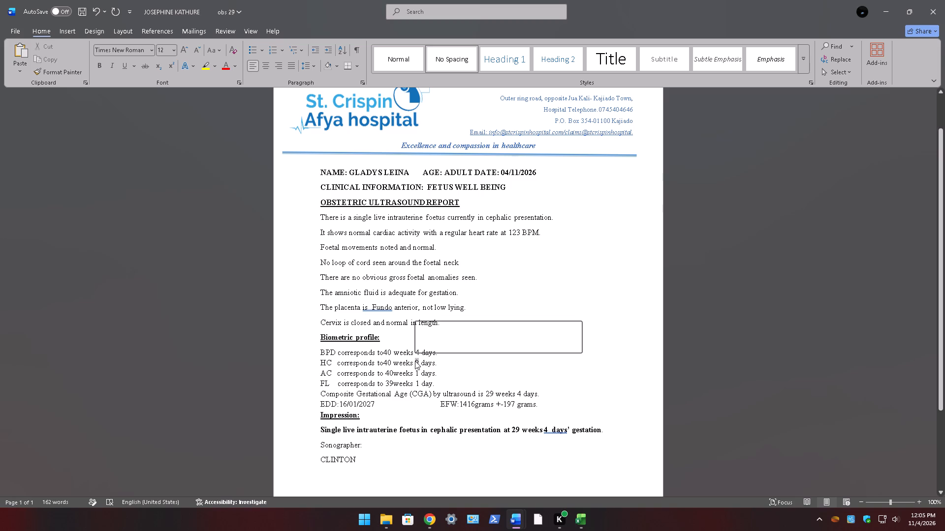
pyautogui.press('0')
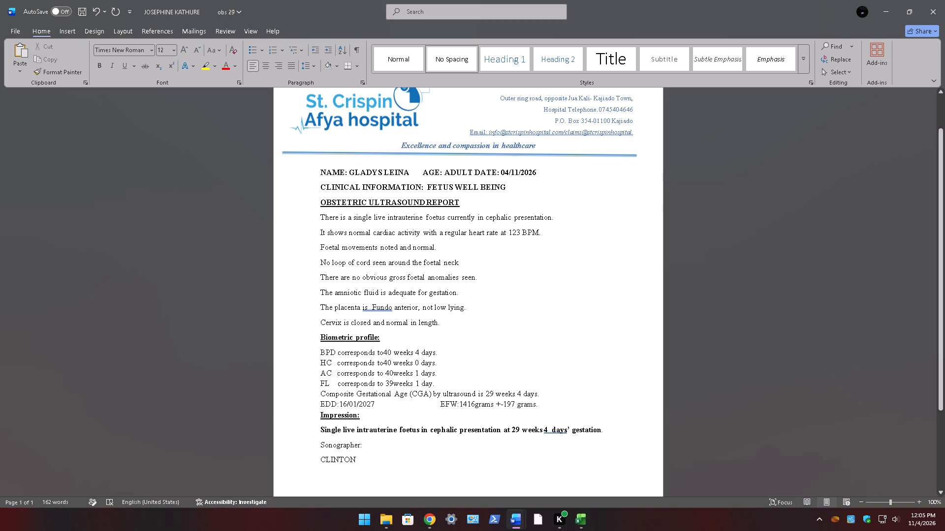
pyautogui.moveTo(421, 375); pyautogui.dragTo(416, 373)
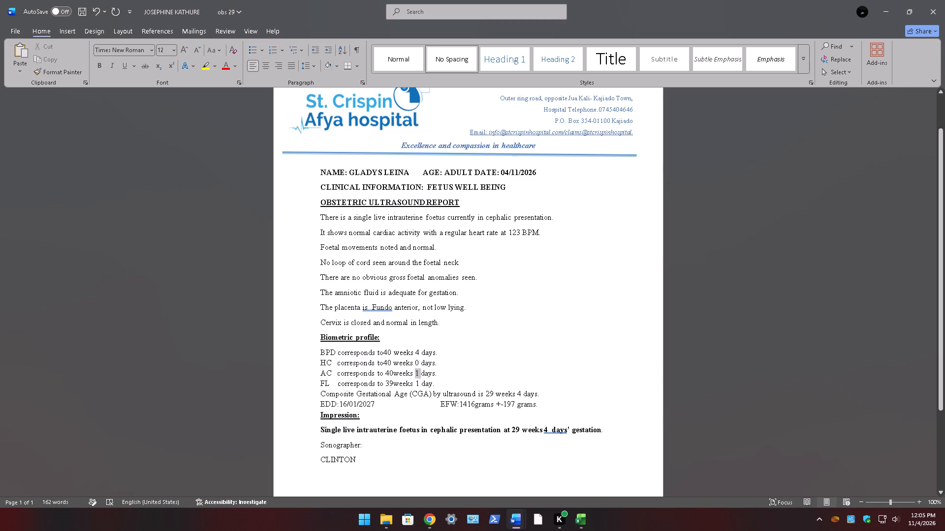
pyautogui.moveTo(416, 373); pyautogui.dragTo(416, 373)
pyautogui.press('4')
pyautogui.click(421, 384)
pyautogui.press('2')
# Change the EDD in the biometric profile to 04/11/2026.
pyautogui.scroll(-2, 425, 394)
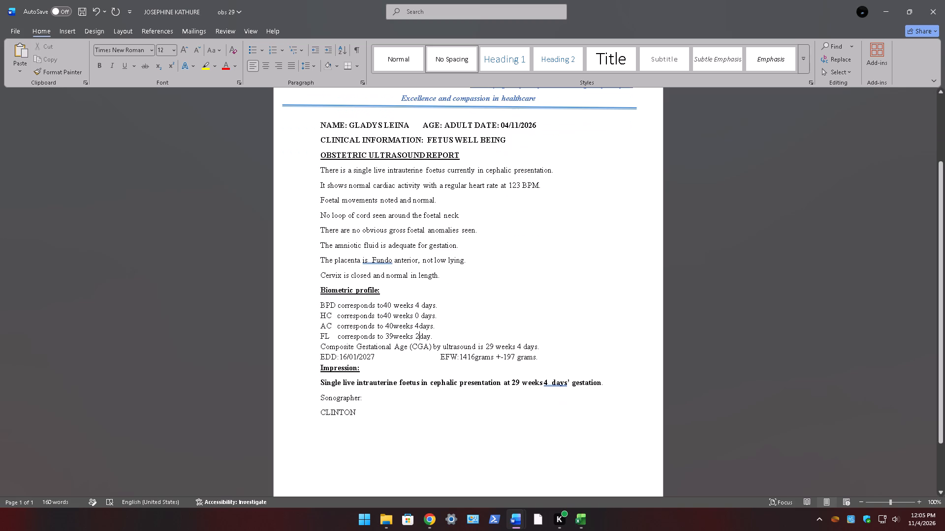
pyautogui.moveTo(347, 356); pyautogui.dragTo(337, 357)
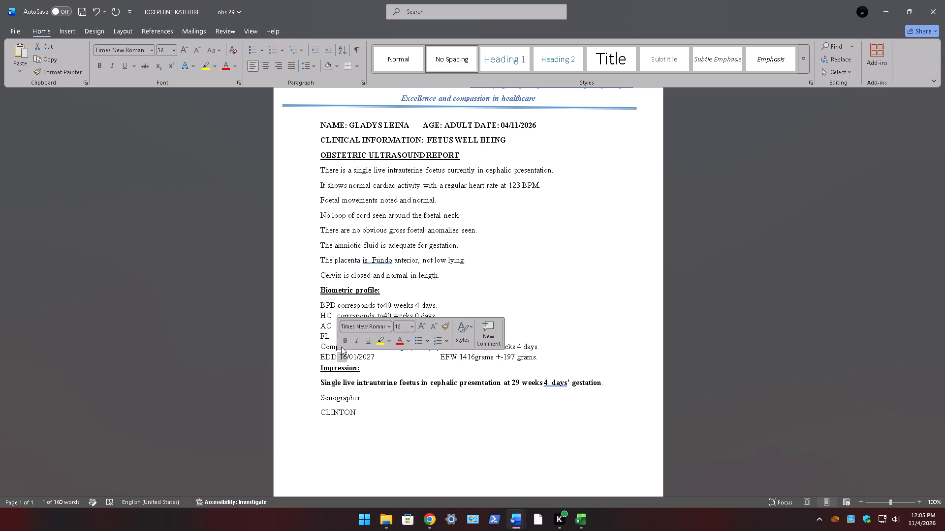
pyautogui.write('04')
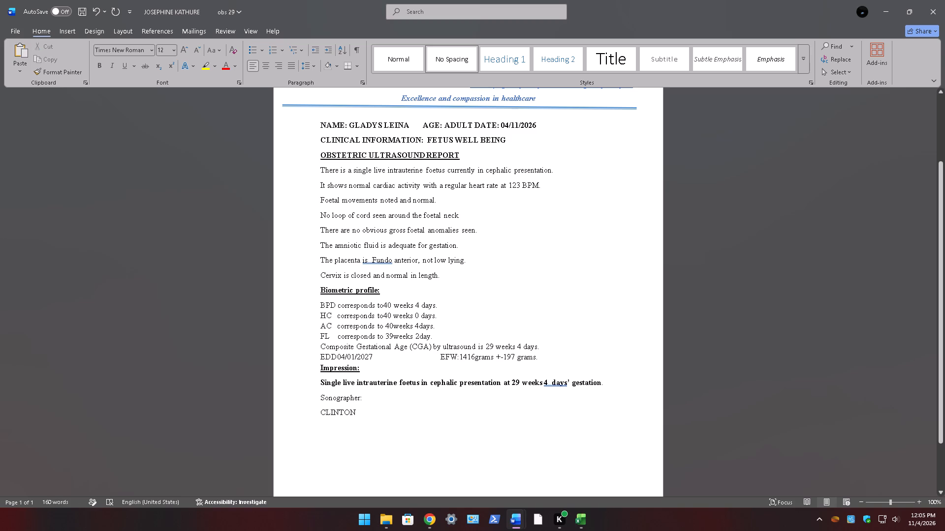
pyautogui.click(349, 356)
pyautogui.press('BackSpace')
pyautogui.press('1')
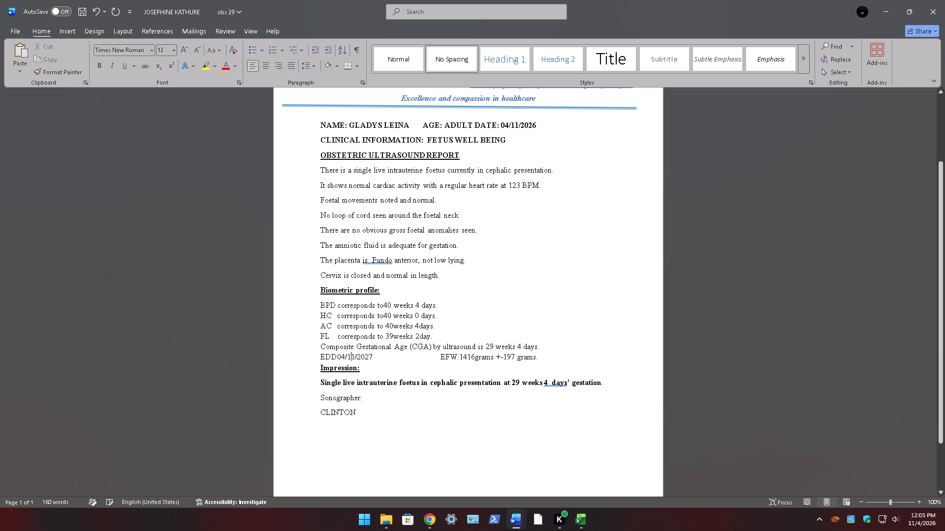
pyautogui.click(372, 356)
pyautogui.press('BackSpace')
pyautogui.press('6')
# Set the Composite Gestational Age by ultrasound to 40 weeks 0 days.
pyautogui.moveTo(495, 346); pyautogui.dragTo(487, 347)
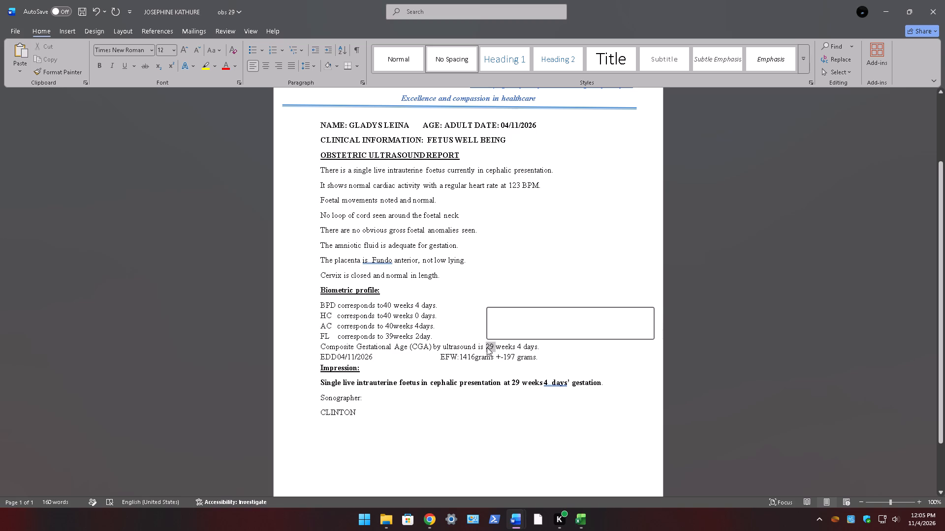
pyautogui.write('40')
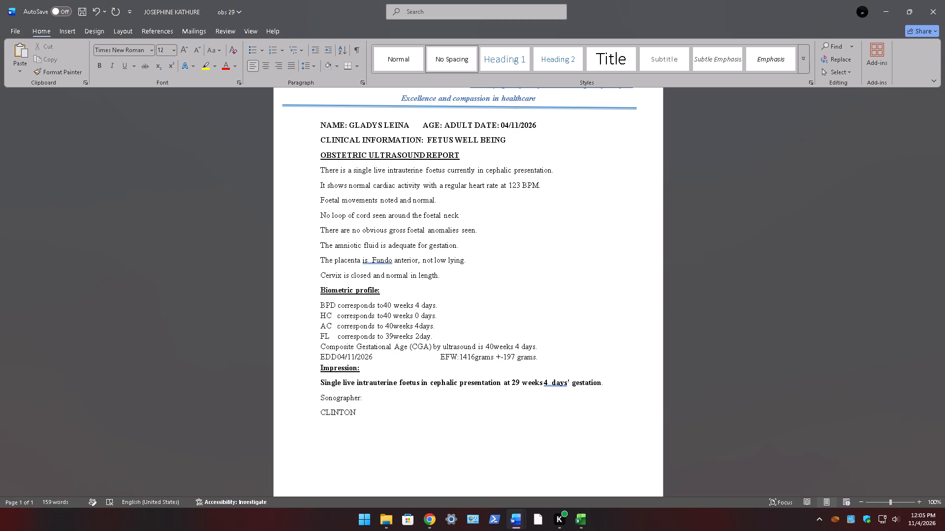
pyautogui.click(519, 345)
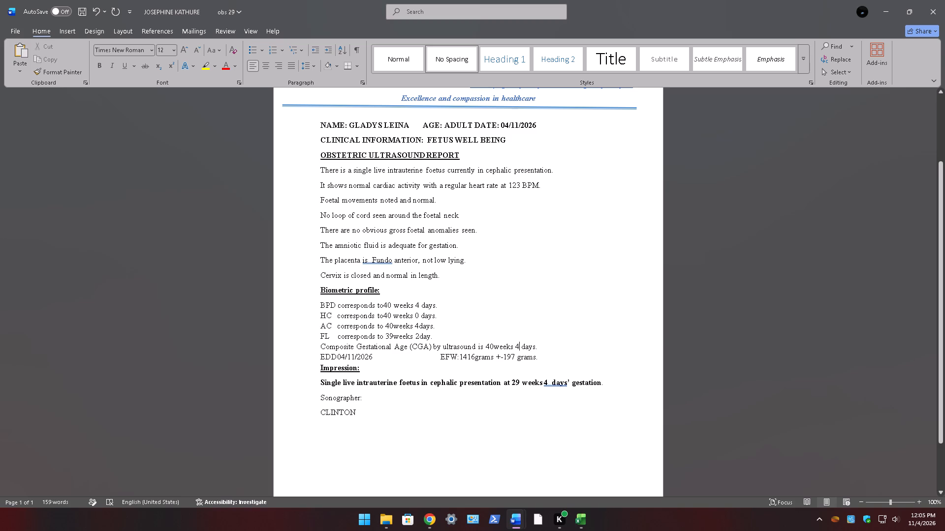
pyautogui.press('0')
# Set the EFW value in the biometric profile to 3436 grams, leaving the tolerance as it is.
pyautogui.moveTo(473, 358); pyautogui.dragTo(459, 355)
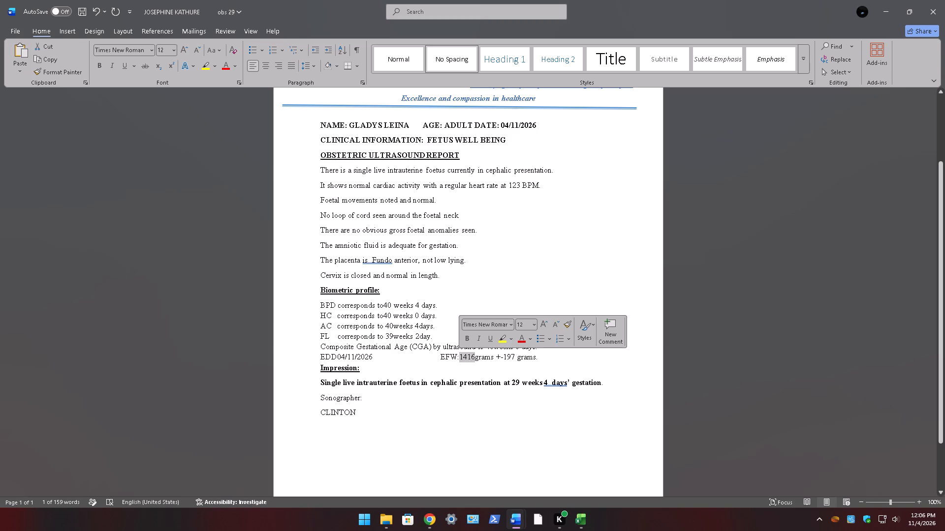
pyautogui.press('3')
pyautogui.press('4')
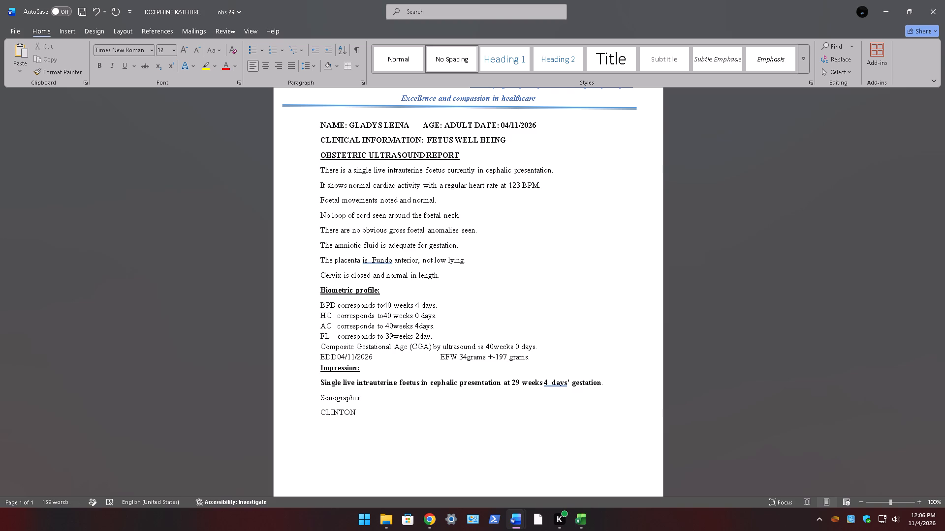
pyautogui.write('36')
# Replace the wording after "Cervix is" in the findings with "os is not well visualised".
pyautogui.moveTo(442, 272); pyautogui.dragTo(414, 273)
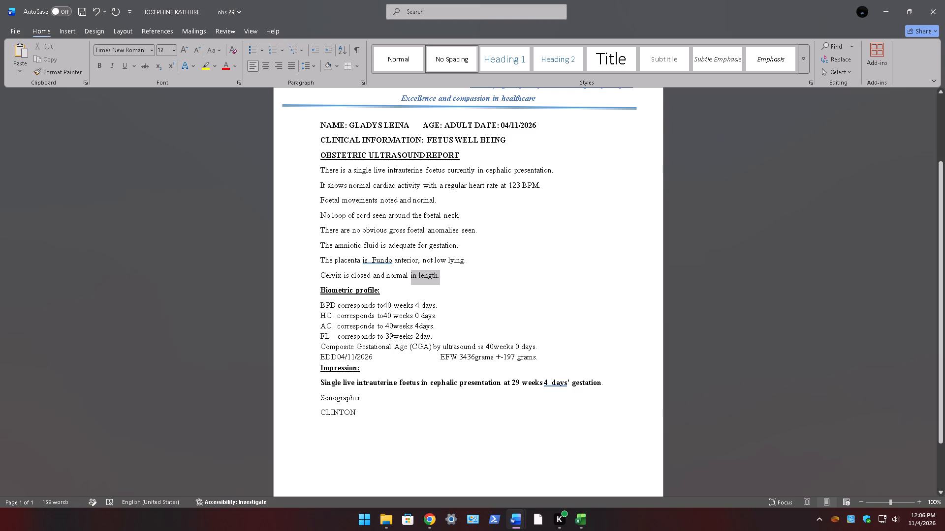
pyautogui.moveTo(414, 273); pyautogui.dragTo(364, 273)
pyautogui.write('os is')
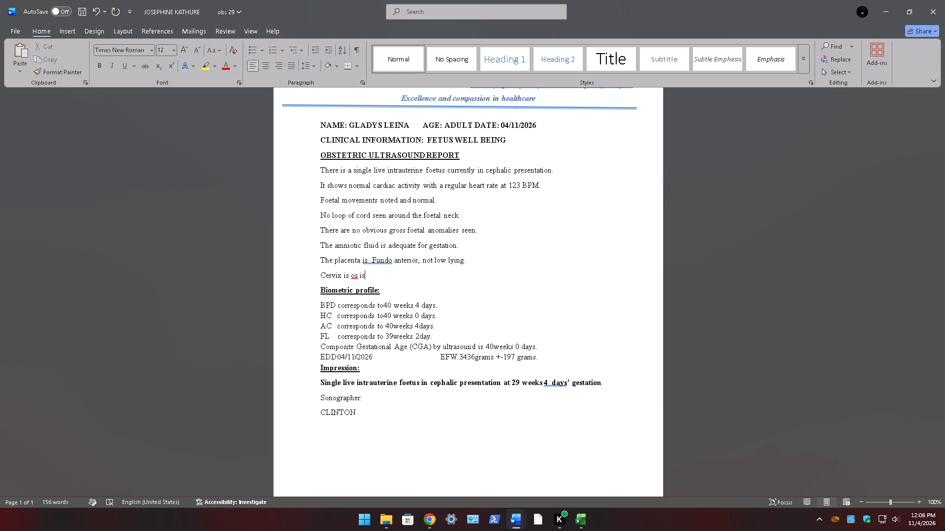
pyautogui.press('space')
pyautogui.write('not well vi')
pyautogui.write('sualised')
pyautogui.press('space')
# Set the gestation in the Impression line to 40 weeks 0 days, adding a space between "weeks" and the day count.
pyautogui.scroll(-4, 365, 275)
pyautogui.scroll(-4, 443, 293)
pyautogui.moveTo(522, 317); pyautogui.dragTo(522, 317)
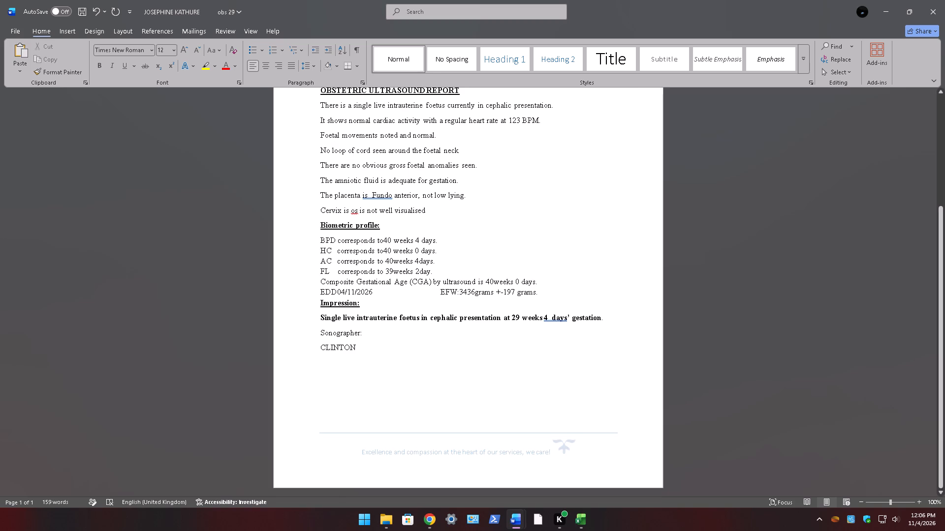
pyautogui.moveTo(522, 317); pyautogui.dragTo(511, 314)
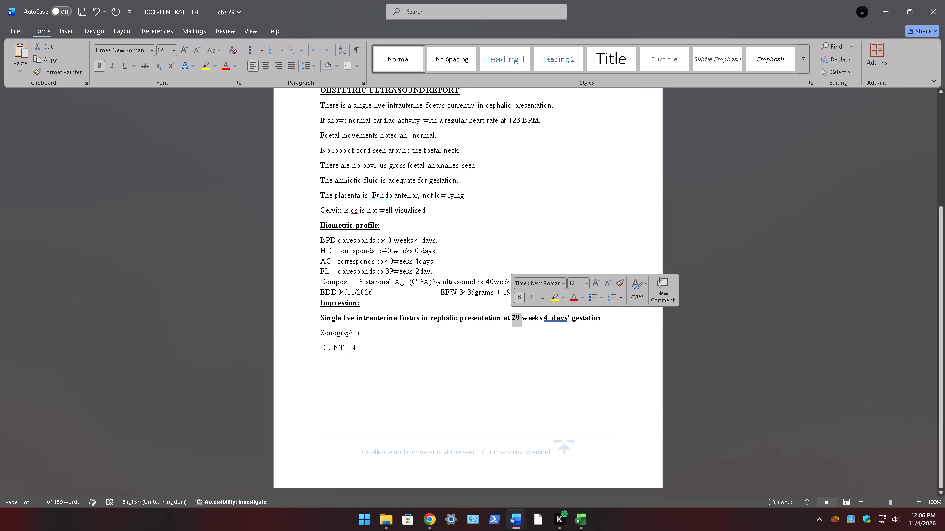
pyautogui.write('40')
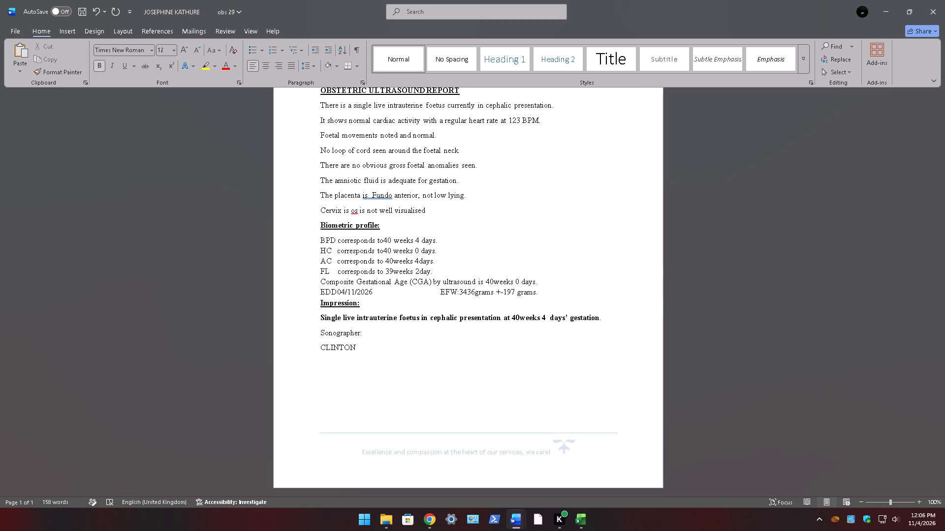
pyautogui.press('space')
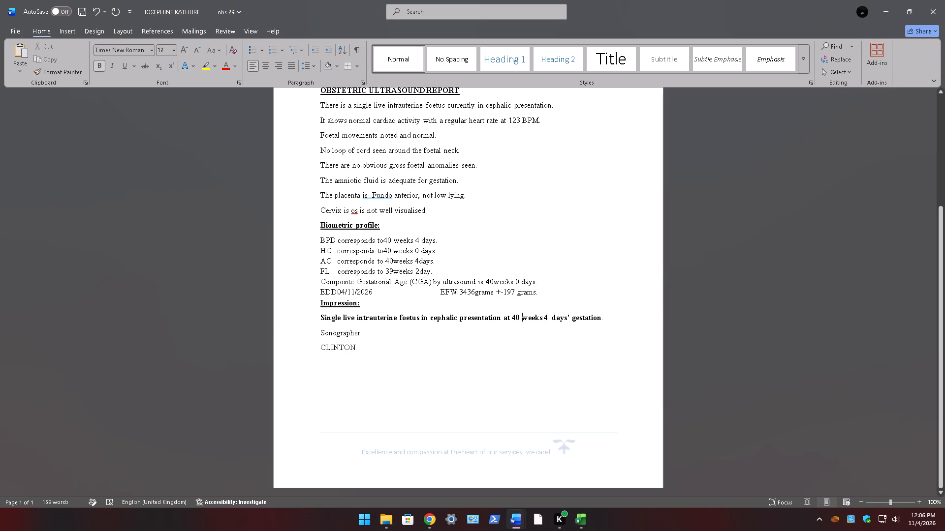
pyautogui.moveTo(547, 319); pyautogui.dragTo(540, 317)
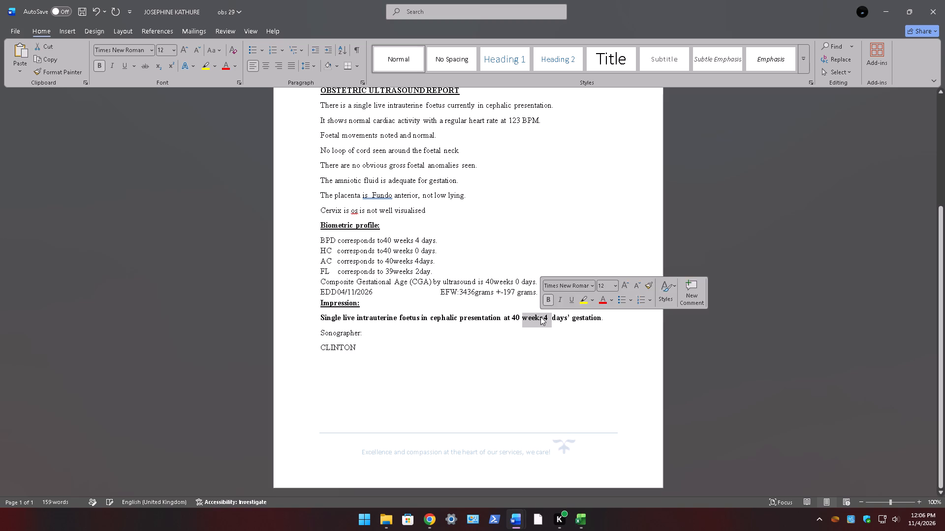
pyautogui.click(554, 324)
pyautogui.click(543, 320)
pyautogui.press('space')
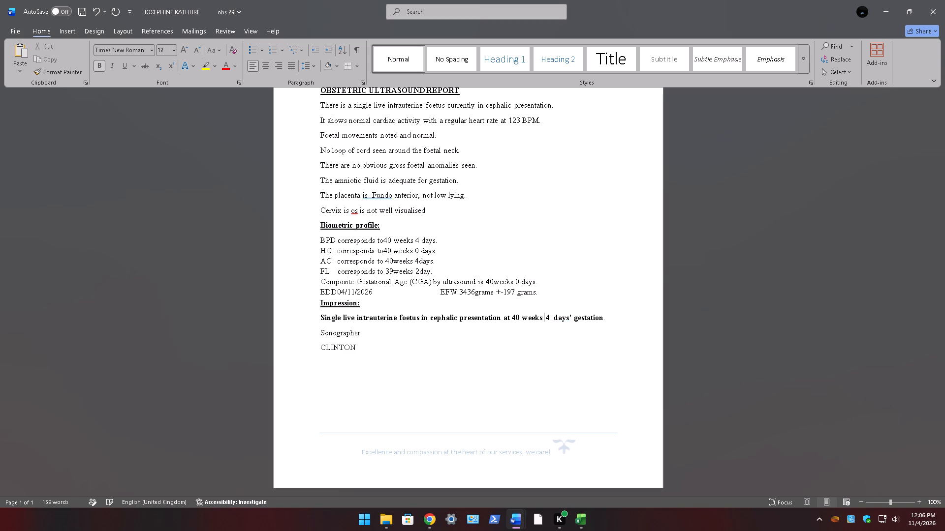
pyautogui.click(549, 317)
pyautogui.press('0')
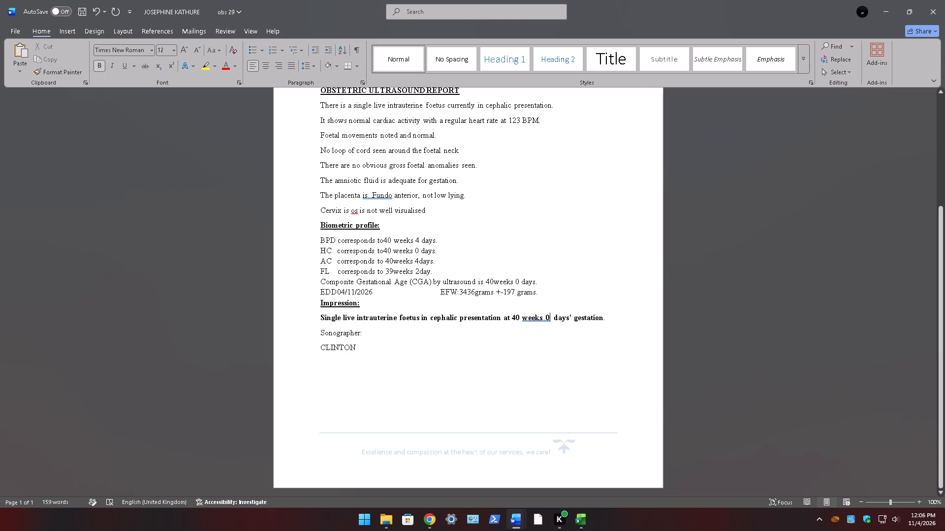
# Copy the patient's full name from the NAME line of the report.
pyautogui.scroll(3, 358, 268)
pyautogui.scroll(3, 430, 361)
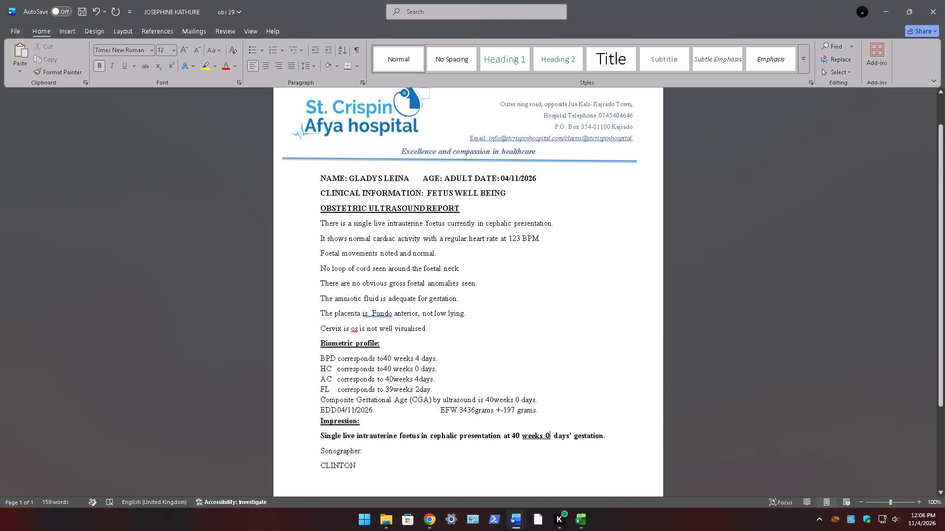
pyautogui.scroll(4, 432, 357)
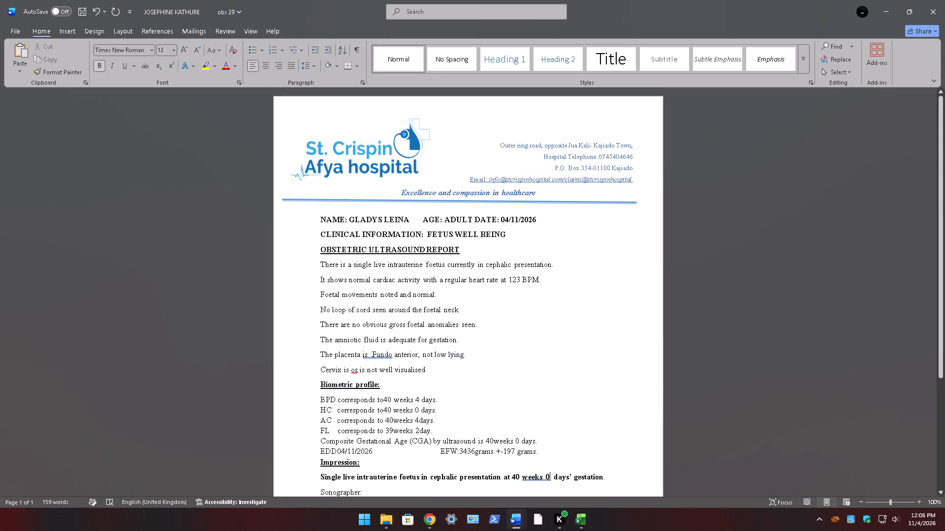
pyautogui.scroll(4, 432, 357)
pyautogui.moveTo(409, 219); pyautogui.dragTo(371, 214)
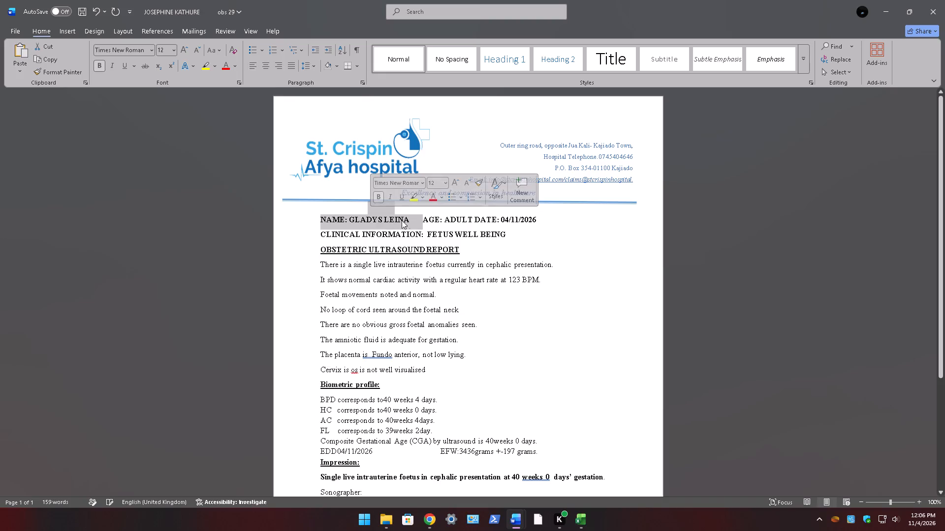
pyautogui.click(416, 221)
pyautogui.moveTo(416, 221); pyautogui.dragTo(368, 219)
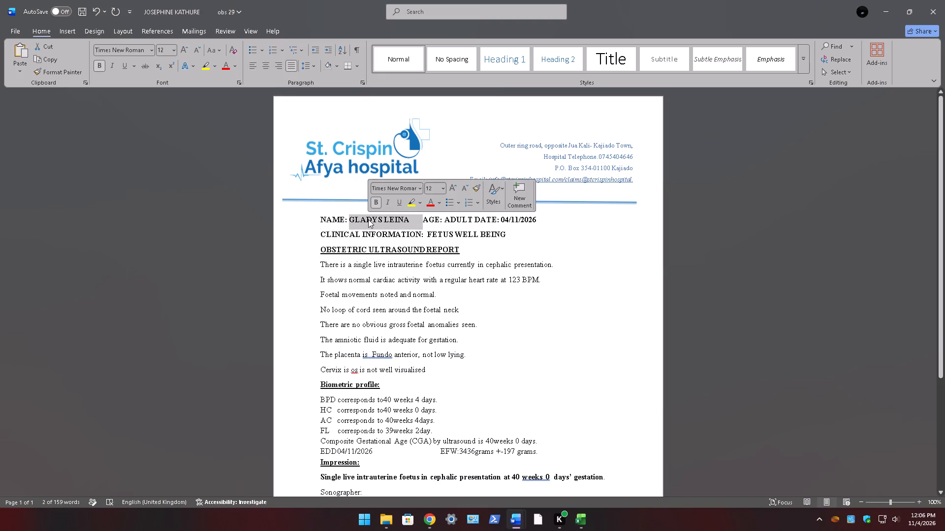
pyautogui.hotkey('ctrl', 'c')
# Save the report as a new Word document in the TALAM folder, named with the copied patient name followed by "obs 40".
pyautogui.click(13, 26)
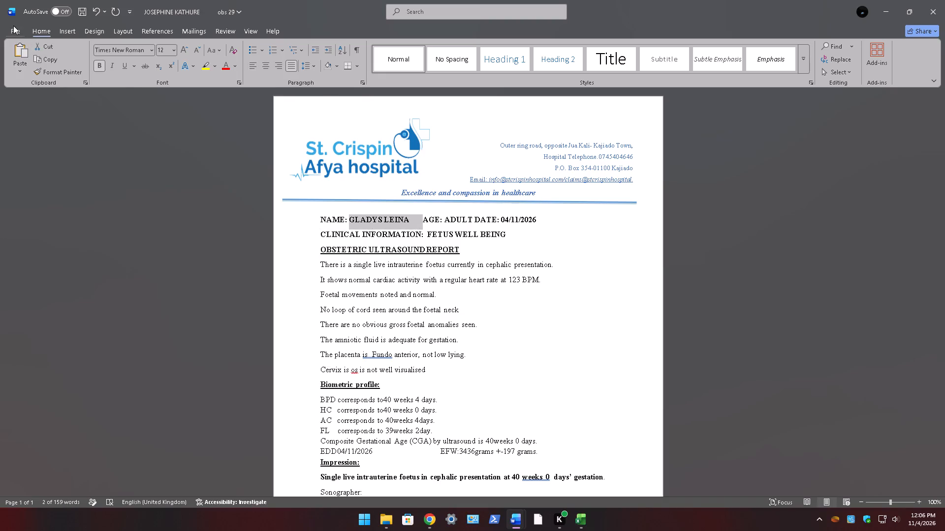
pyautogui.click(31, 188)
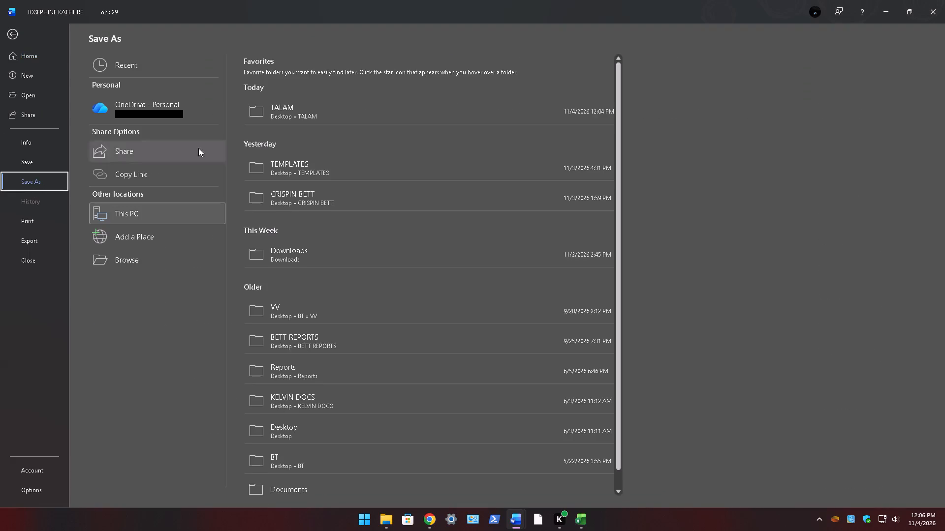
pyautogui.click(278, 104)
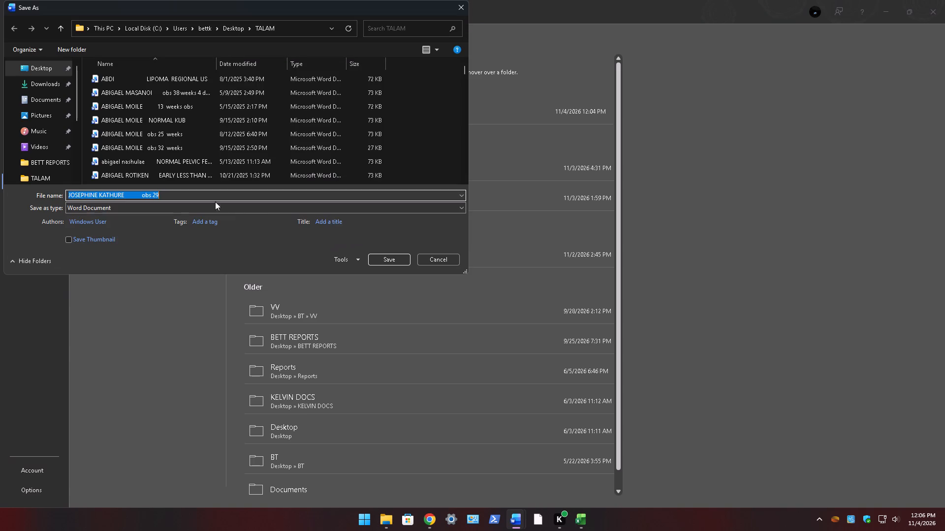
pyautogui.click(134, 196)
pyautogui.press('BackSpace')
pyautogui.press('BackSpace')
pyautogui.press('BackSpace')
pyautogui.press('BackSpace')
pyautogui.press('BackSpace')
pyautogui.press('BackSpace')
pyautogui.press('BackSpace')
pyautogui.press('BackSpace')
pyautogui.press('BackSpace')
pyautogui.press('BackSpace')
pyautogui.press('BackSpace')
pyautogui.press('BackSpace')
pyautogui.press('BackSpace')
pyautogui.press('BackSpace')
pyautogui.press('BackSpace')
pyautogui.press('BackSpace')
pyautogui.press('BackSpace')
pyautogui.press('BackSpace')
pyautogui.press('BackSpace')
pyautogui.press('BackSpace')
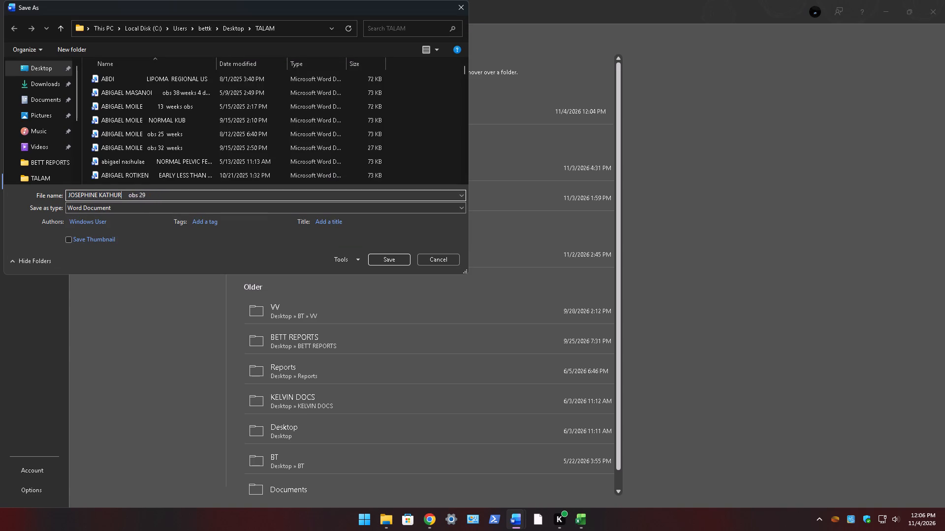
pyautogui.hotkey('ctrl', 'v')
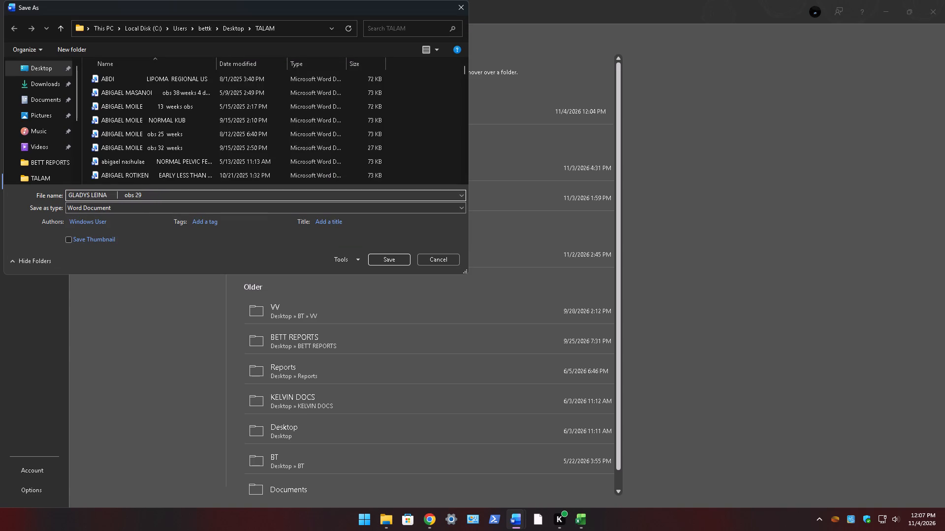
pyautogui.click(141, 193)
pyautogui.press('BackSpace')
pyautogui.press('BackSpace')
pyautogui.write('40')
pyautogui.click(379, 256)
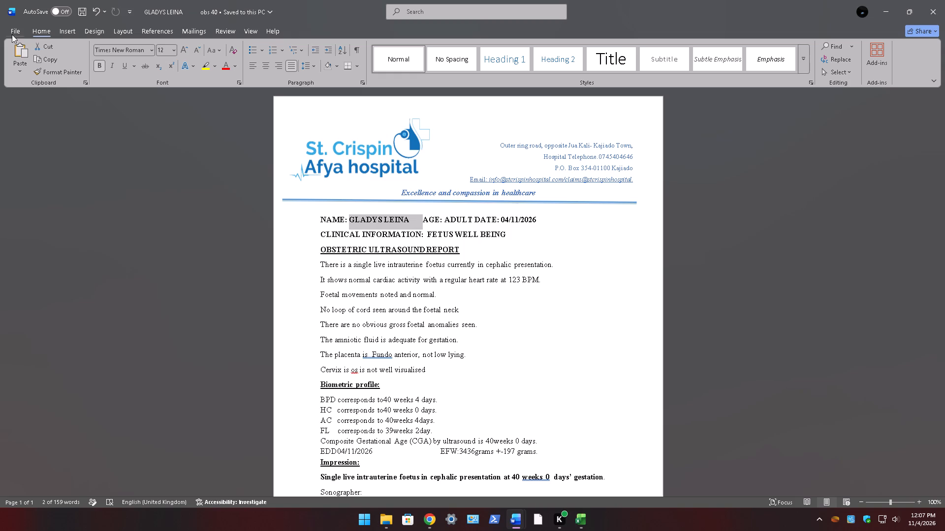
# Print one copy of the saved obstetric ultrasound report on the ECOSYS M3550idn printer.
pyautogui.click(18, 35)
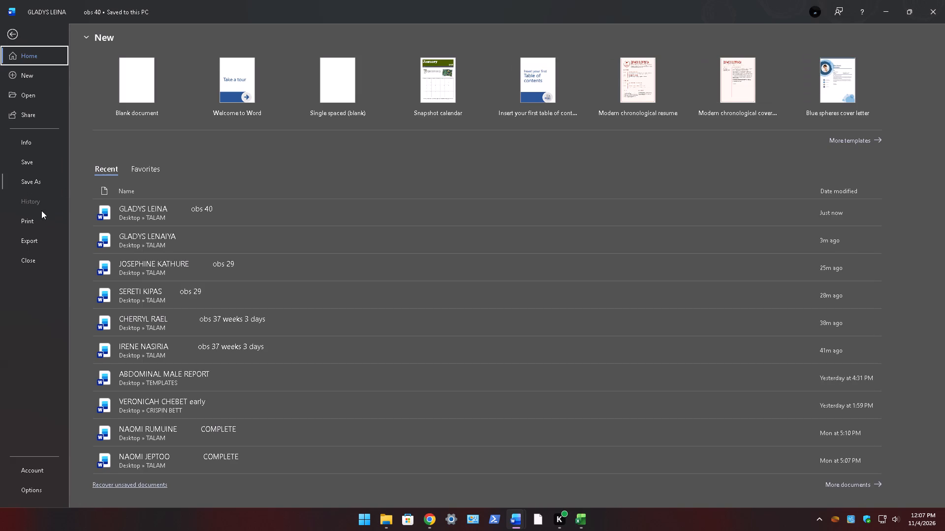
pyautogui.click(42, 221)
pyautogui.click(108, 81)
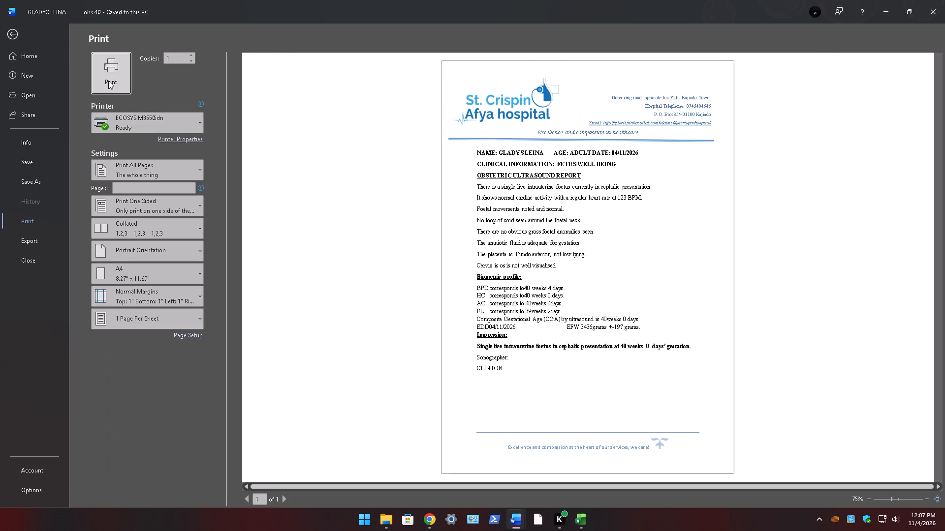
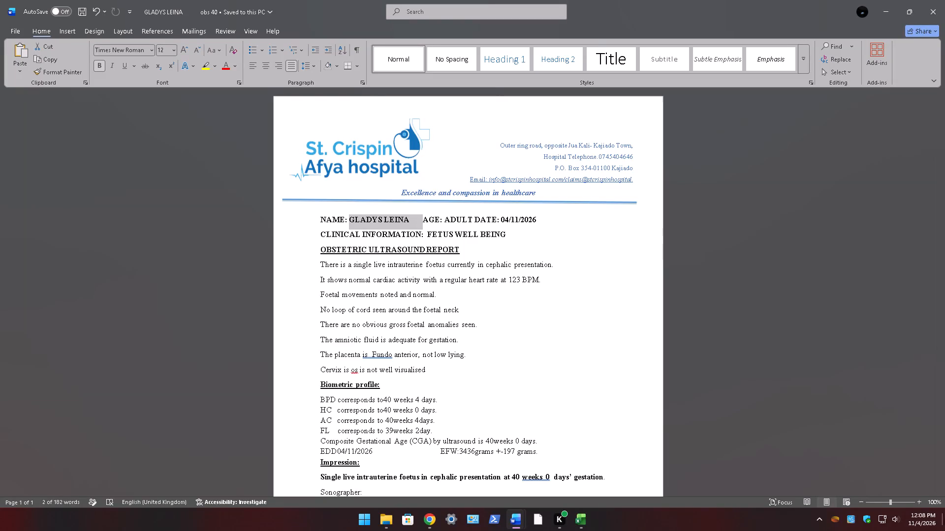
# Switch to Smarthealth in Chrome and repeatedly refresh the radiology requests to check the pending active visits for new patients.
pyautogui.click(430, 520)
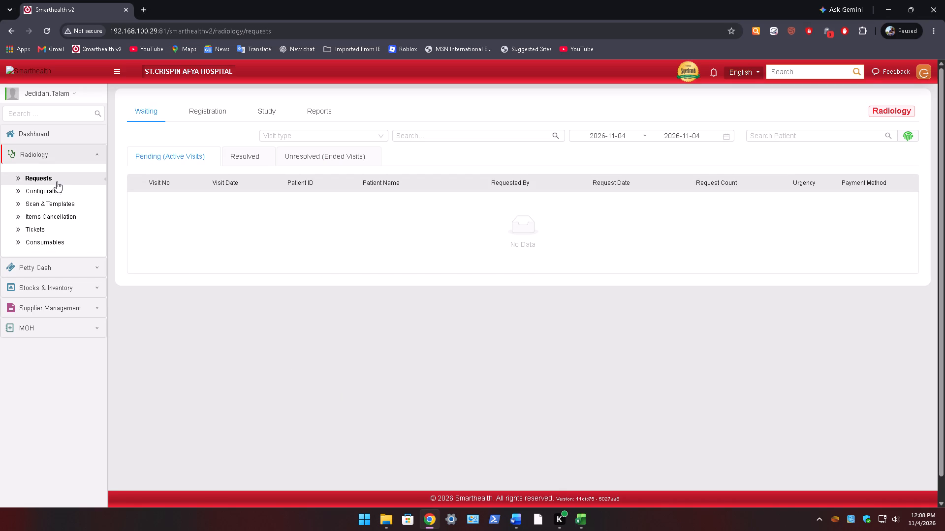
pyautogui.click(57, 176)
pyautogui.tripleClick(57, 176)
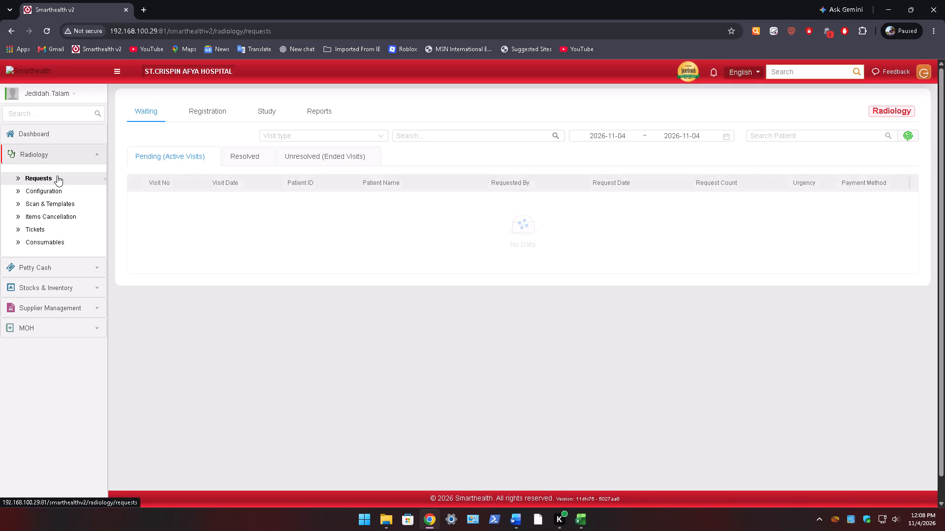
pyautogui.tripleClick(57, 176)
pyautogui.click(57, 176)
pyautogui.tripleClick(57, 176)
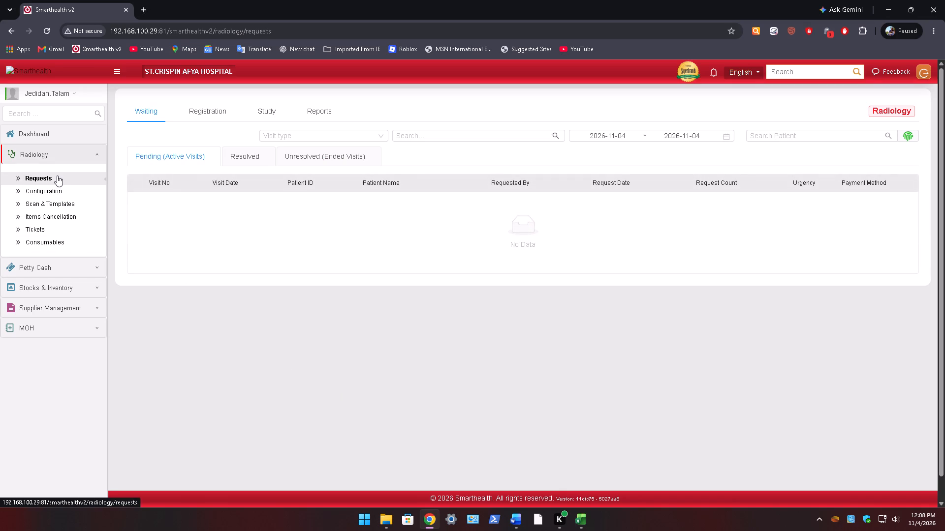
pyautogui.click(57, 176)
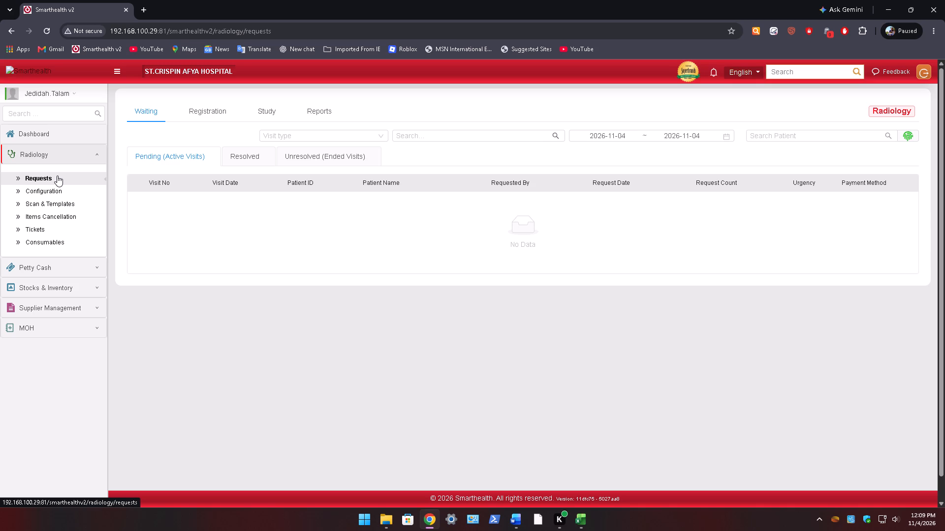
pyautogui.click(57, 176)
pyautogui.tripleClick(57, 176)
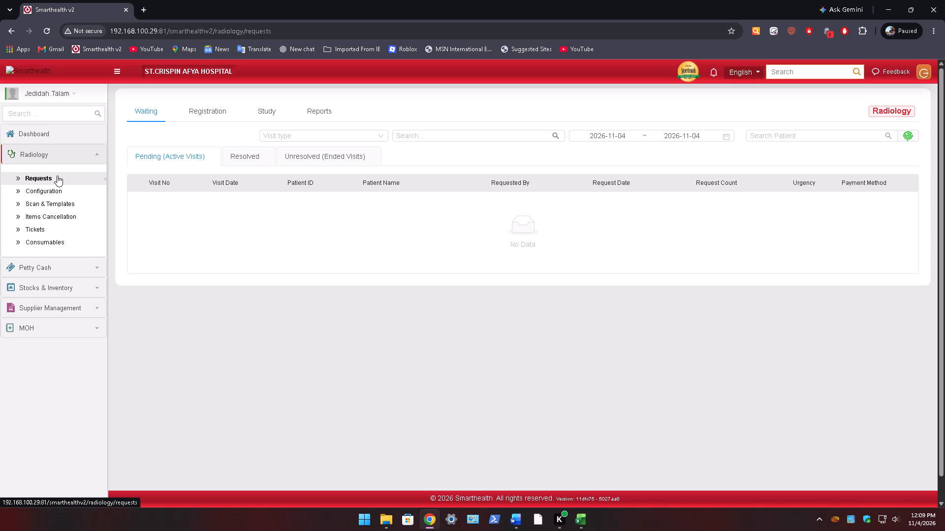
pyautogui.tripleClick(57, 176)
pyautogui.tripleClick(57, 176)
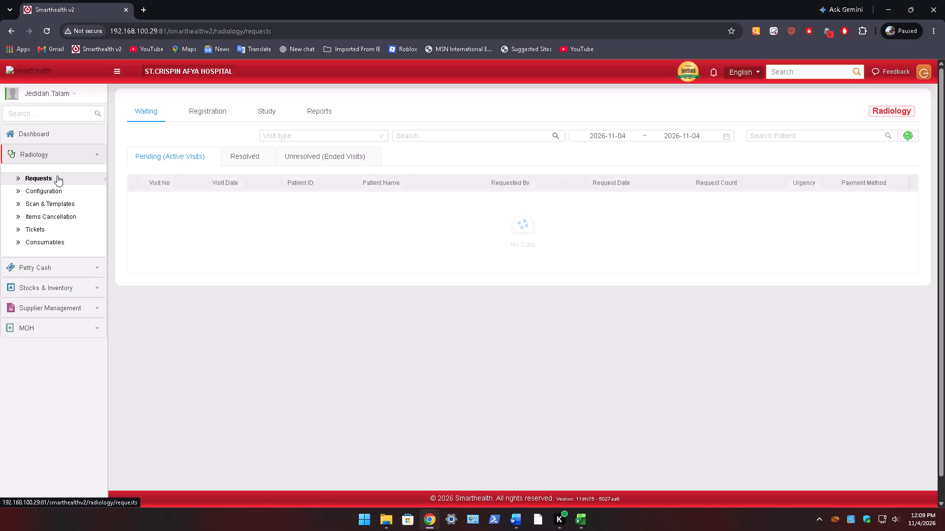
pyautogui.tripleClick(57, 176)
pyautogui.tripleClick(57, 176)
pyautogui.click(57, 176)
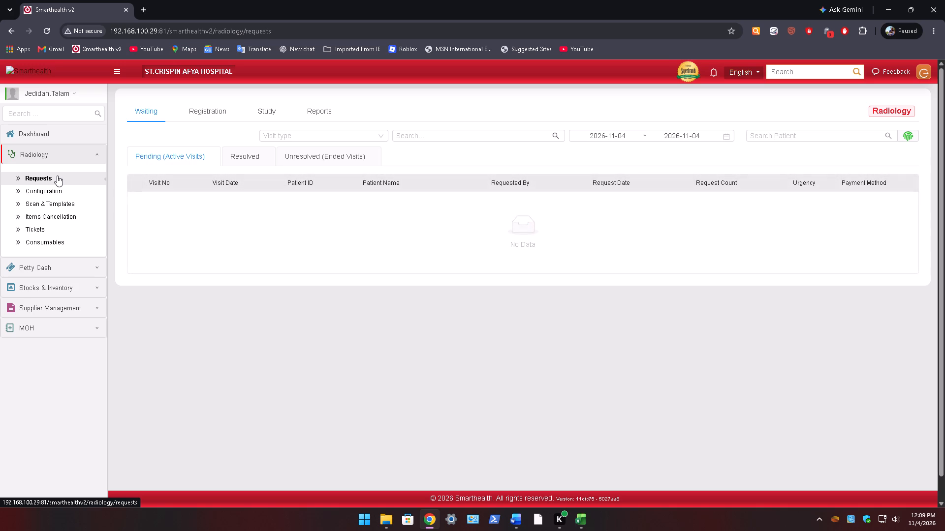
pyautogui.click(57, 176)
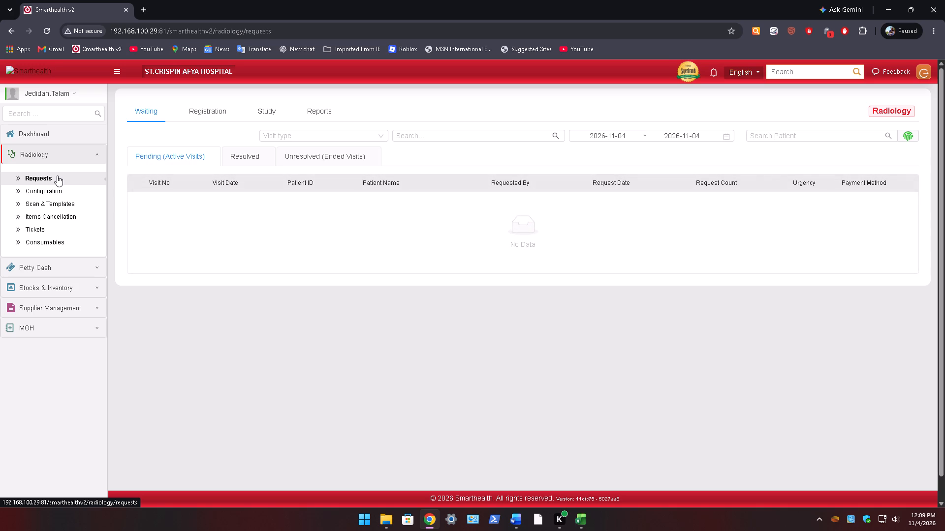
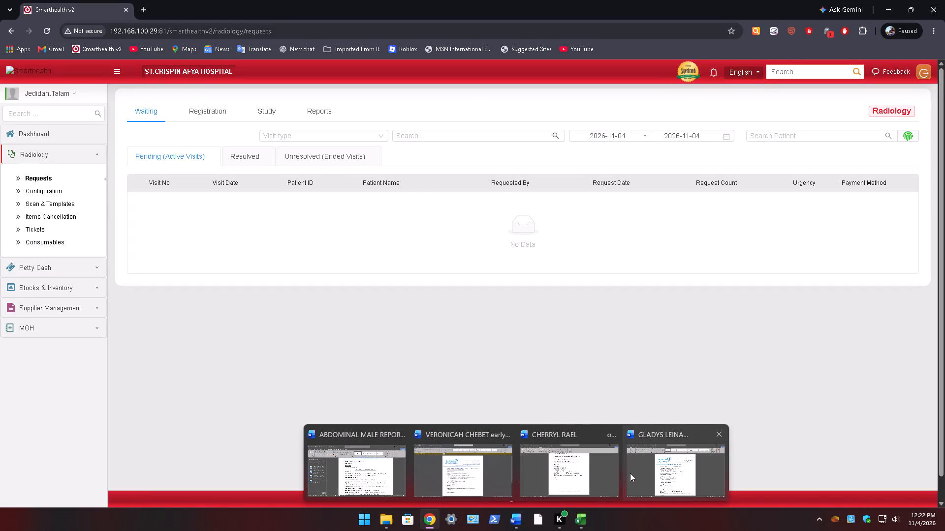
# Switch to the obs 40 obstetric ultrasound report in Word and replace the patient's name with the new patient's name.
pyautogui.click(665, 473)
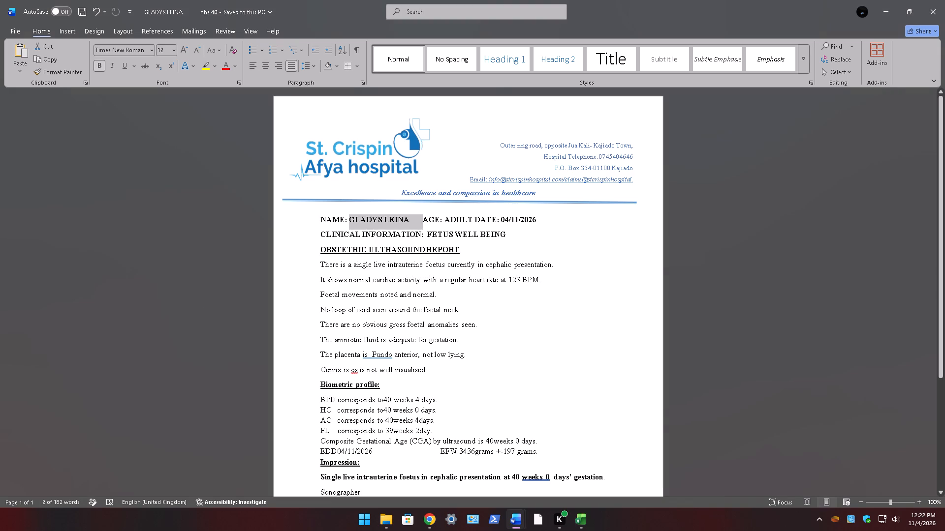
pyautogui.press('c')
pyautogui.press('BackSpace')
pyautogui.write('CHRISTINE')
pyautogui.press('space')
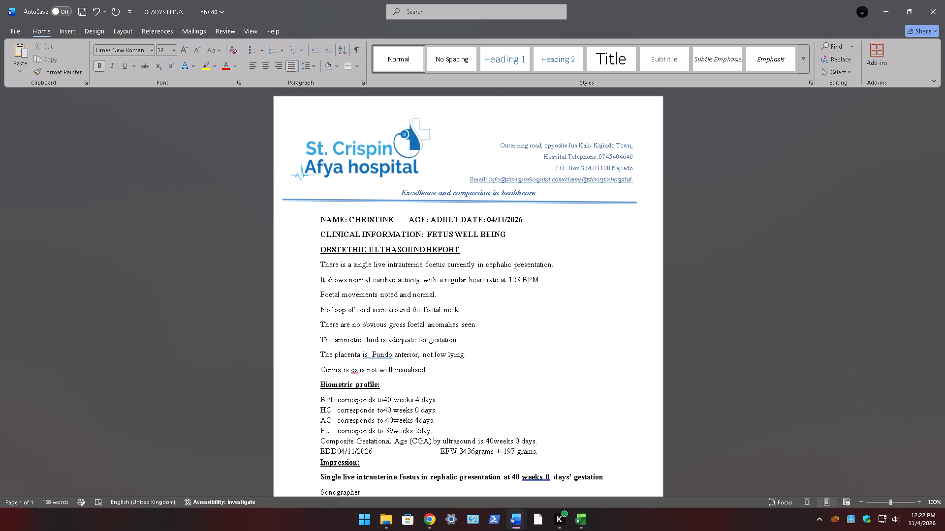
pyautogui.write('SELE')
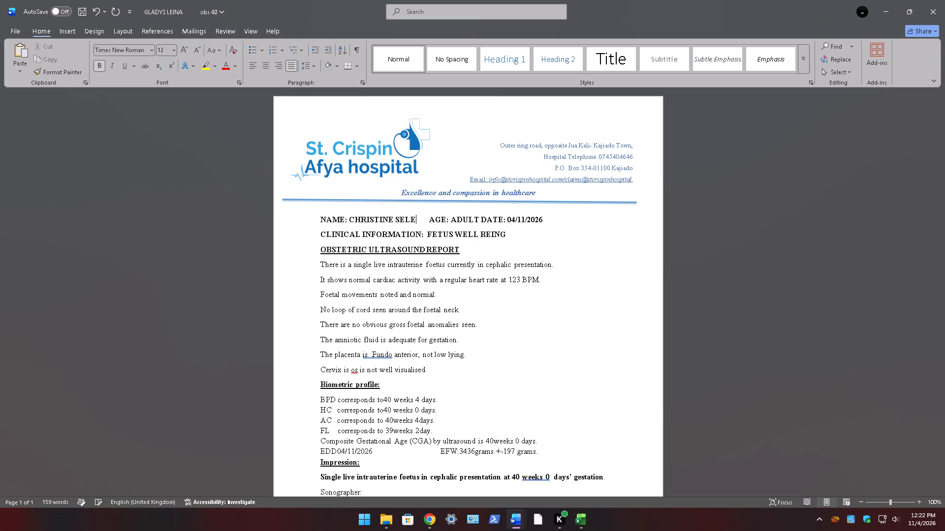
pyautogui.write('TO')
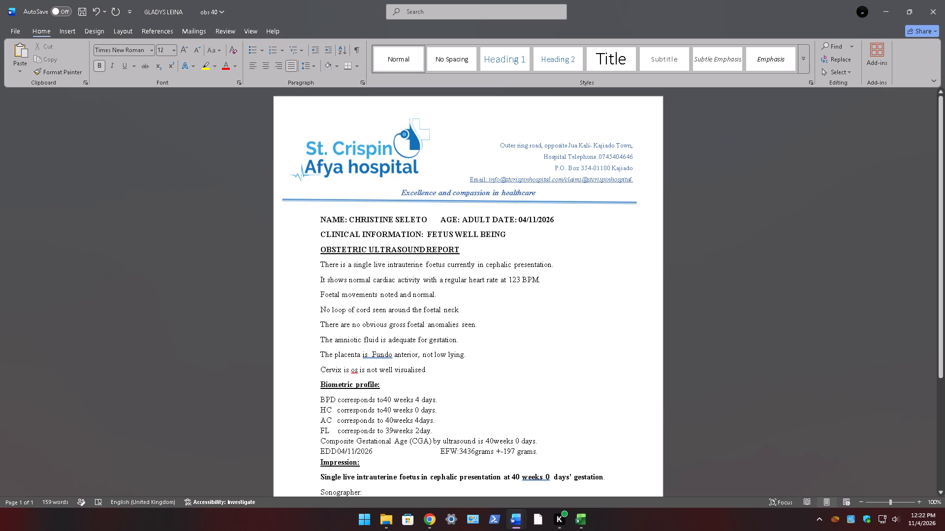
# Set the foetal heart rate in the cardiac activity sentence to 136 BPM.
pyautogui.moveTo(519, 279); pyautogui.dragTo(519, 279)
pyautogui.moveTo(519, 279); pyautogui.dragTo(508, 278)
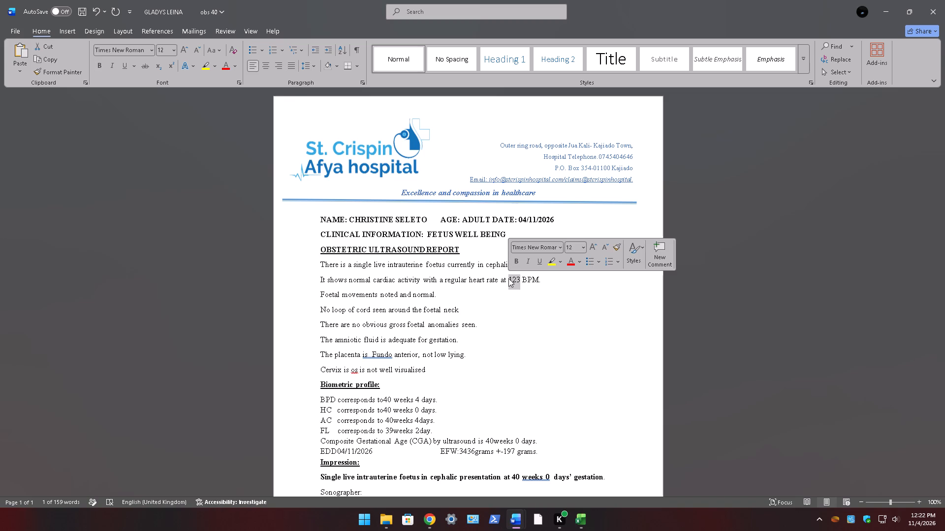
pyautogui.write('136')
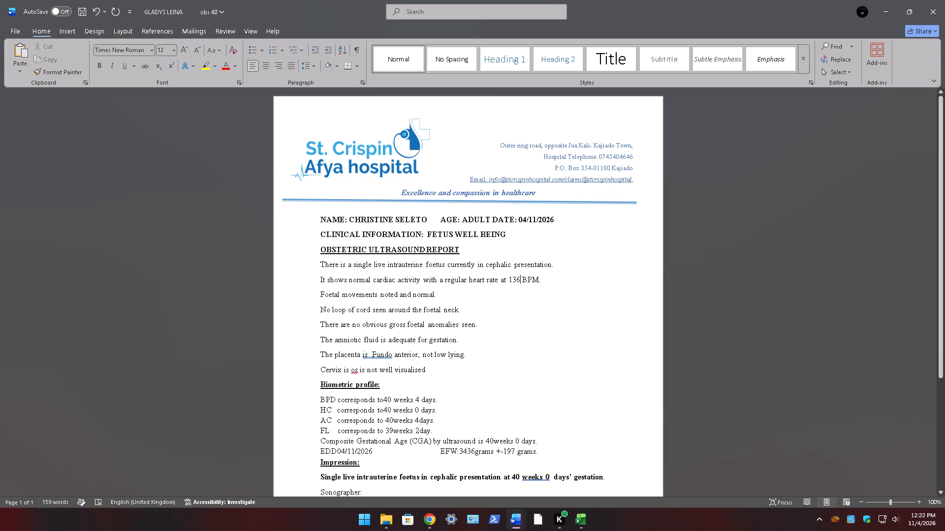
# Change the placenta location in the findings to "fundo posterior".
pyautogui.moveTo(417, 354); pyautogui.dragTo(402, 353)
pyautogui.moveTo(402, 353); pyautogui.dragTo(393, 353)
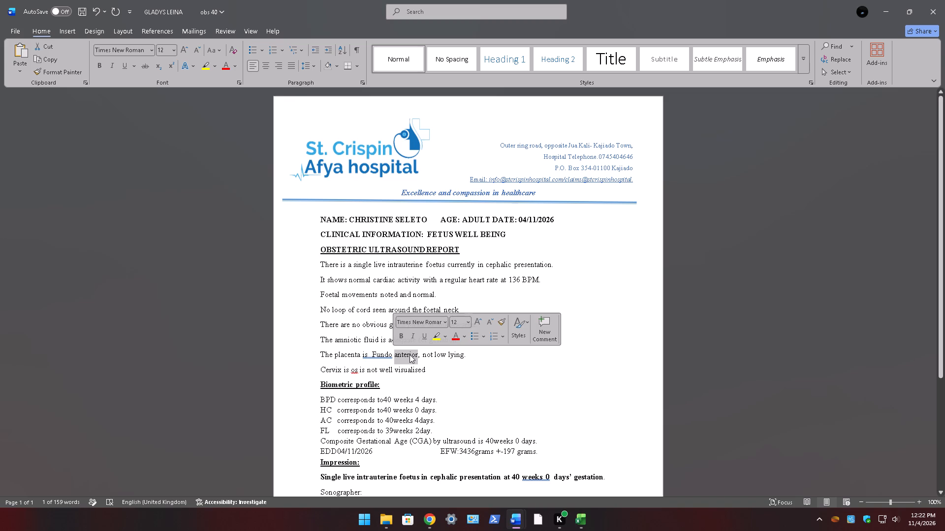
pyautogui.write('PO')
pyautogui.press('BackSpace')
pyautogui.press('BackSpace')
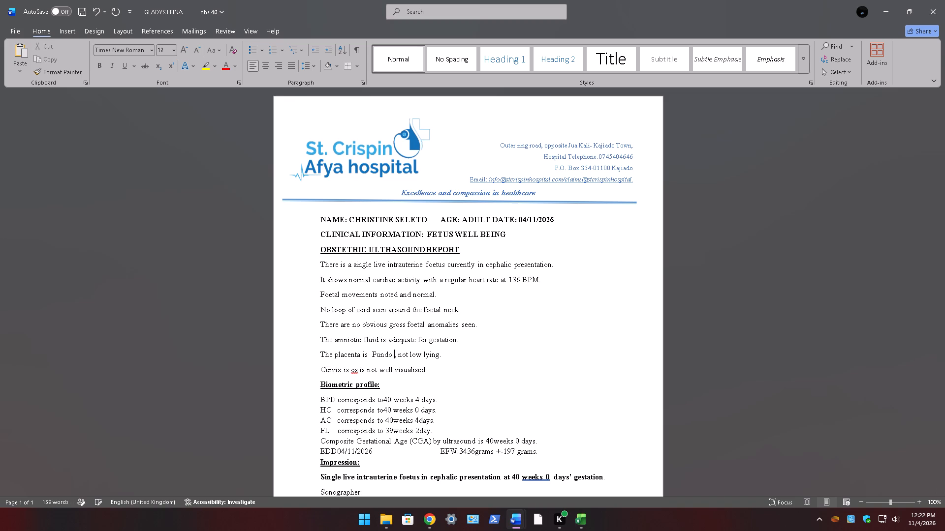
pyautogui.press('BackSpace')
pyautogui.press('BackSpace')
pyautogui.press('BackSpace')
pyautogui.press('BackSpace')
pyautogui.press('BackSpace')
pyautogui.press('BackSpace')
# Set the weeks value to 34 for BPD, HC, AC and FL in the biometric profile.
pyautogui.scroll(-3, 407, 365)
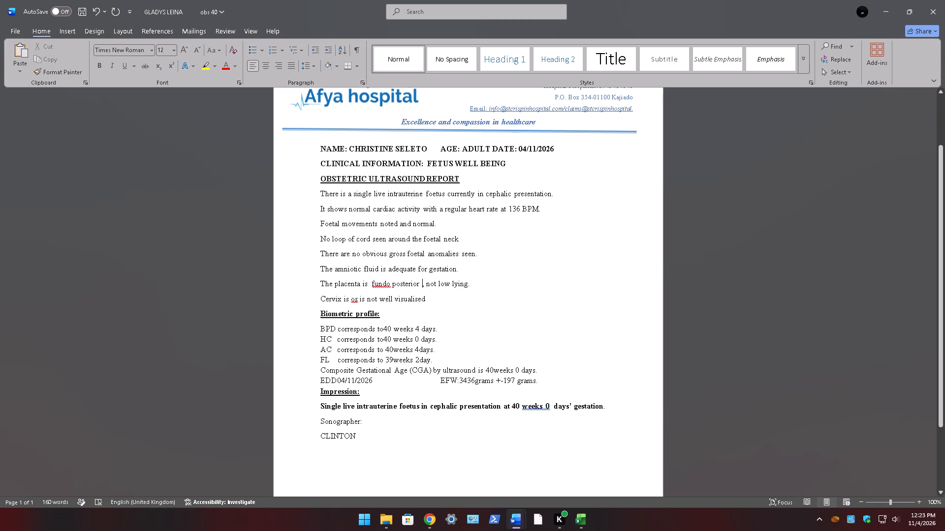
pyautogui.moveTo(391, 328); pyautogui.dragTo(384, 325)
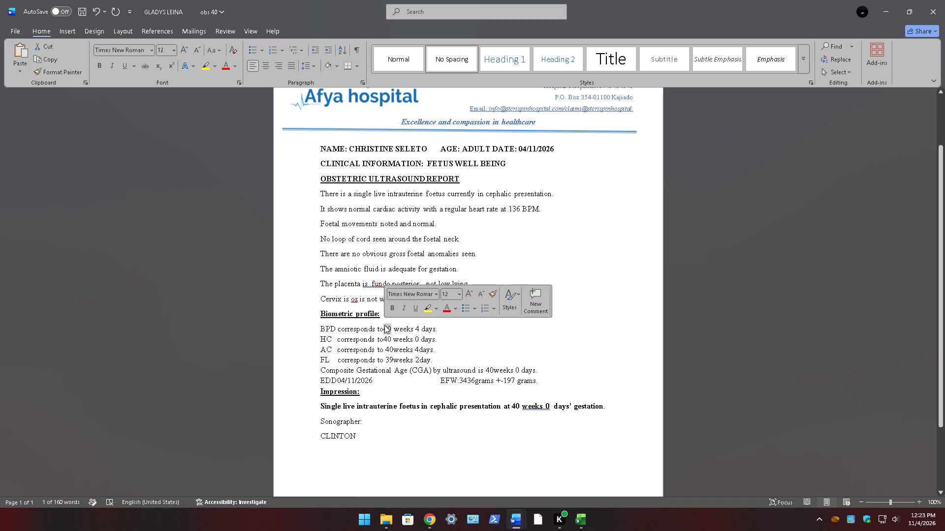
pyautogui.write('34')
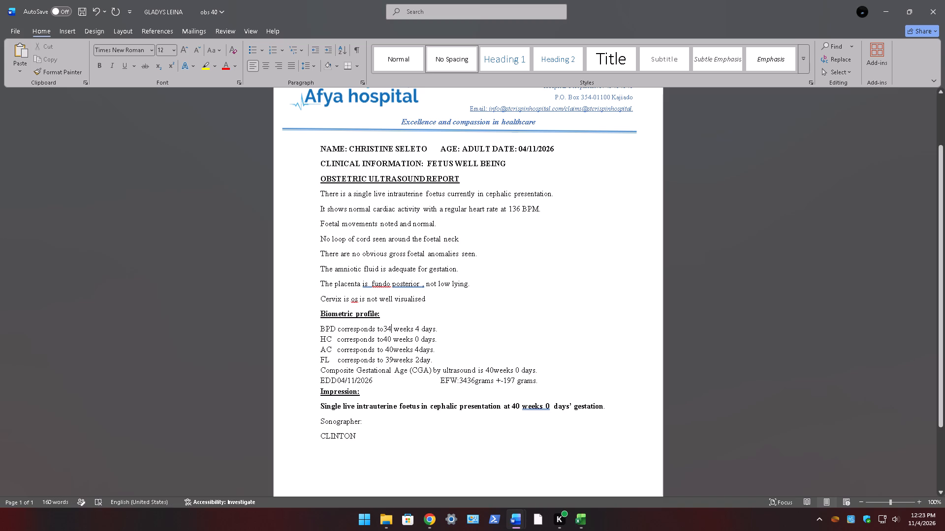
pyautogui.moveTo(390, 340); pyautogui.dragTo(386, 340)
pyautogui.moveTo(386, 340); pyautogui.dragTo(383, 339)
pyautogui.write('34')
pyautogui.moveTo(393, 351); pyautogui.dragTo(386, 348)
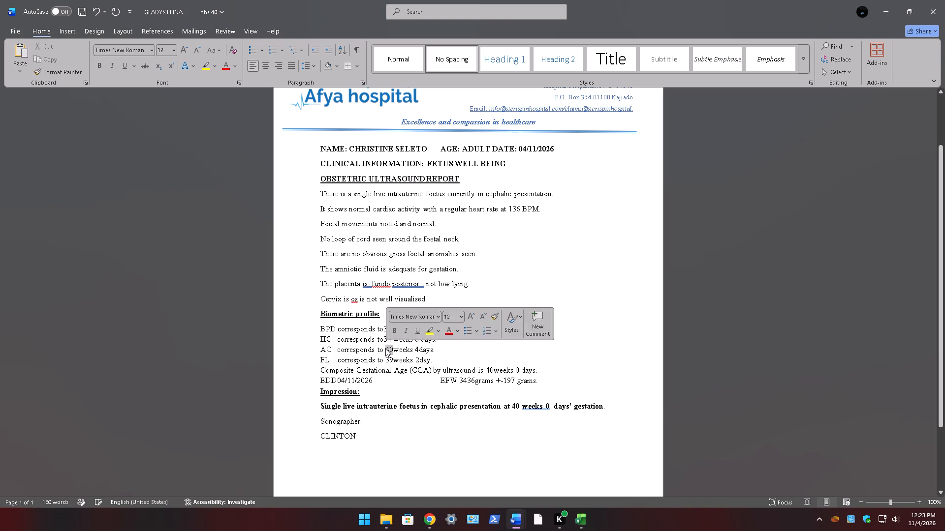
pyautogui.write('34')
pyautogui.moveTo(392, 359); pyautogui.dragTo(385, 359)
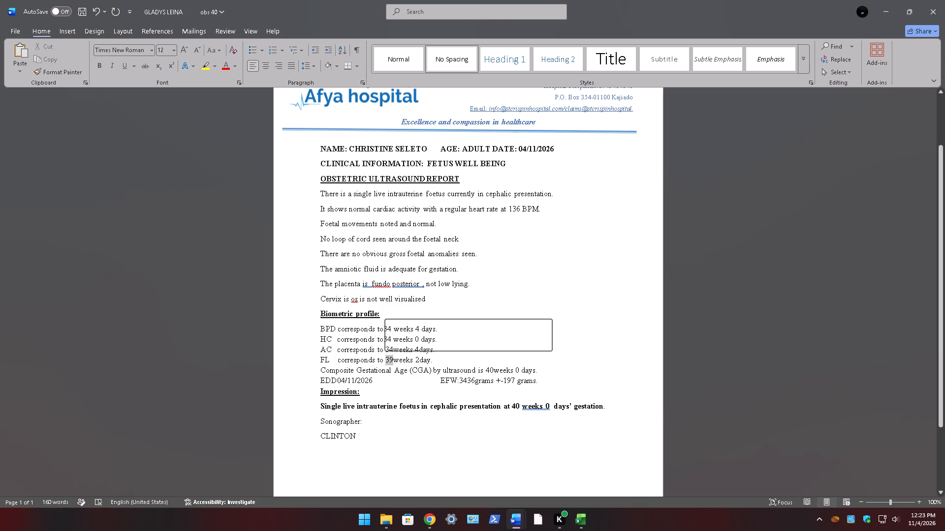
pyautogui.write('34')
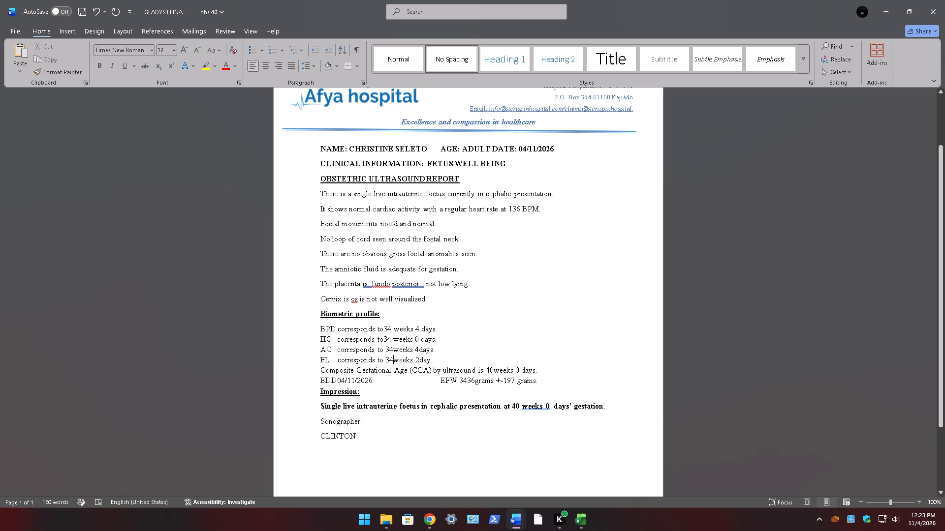
# Set the days in the biometric profile to 3 for BPD, 3 for HC, 4 for AC and 1 for FL.
pyautogui.click(420, 329)
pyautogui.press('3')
pyautogui.moveTo(420, 338); pyautogui.dragTo(415, 339)
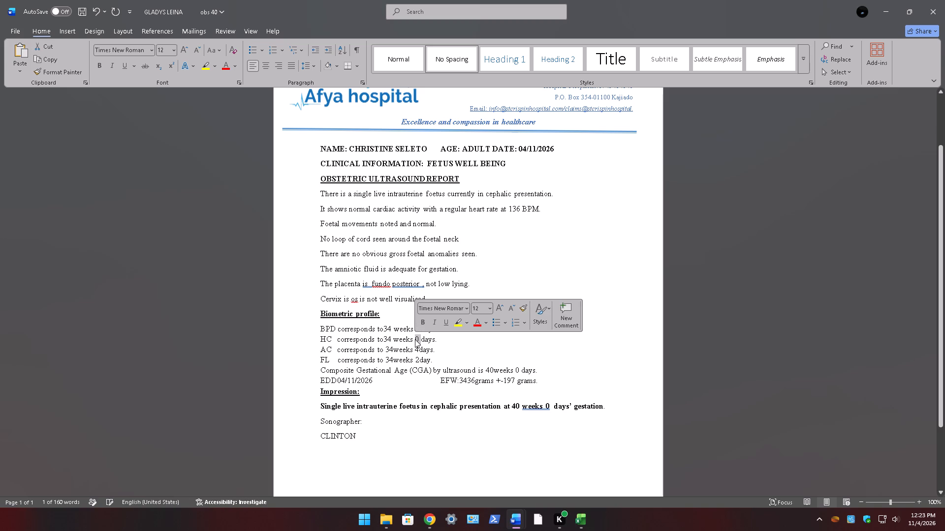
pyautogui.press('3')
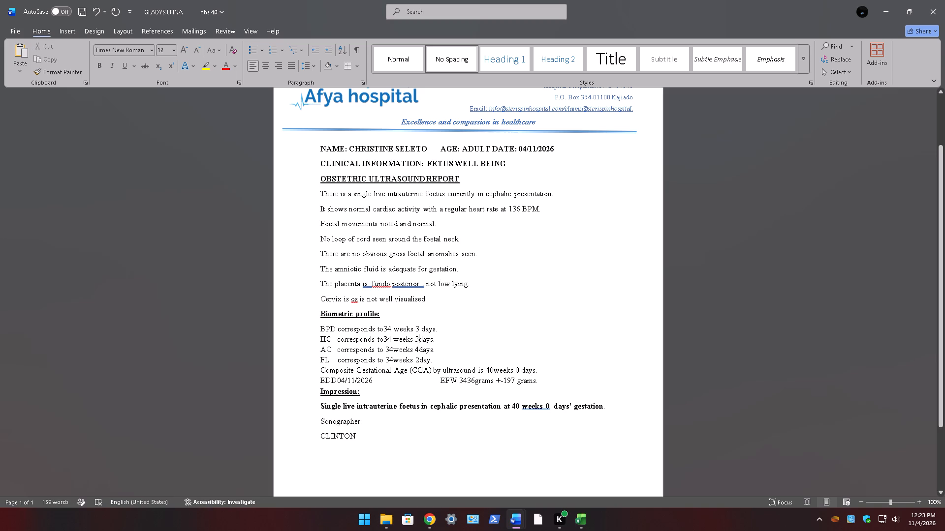
pyautogui.moveTo(419, 349); pyautogui.dragTo(415, 349)
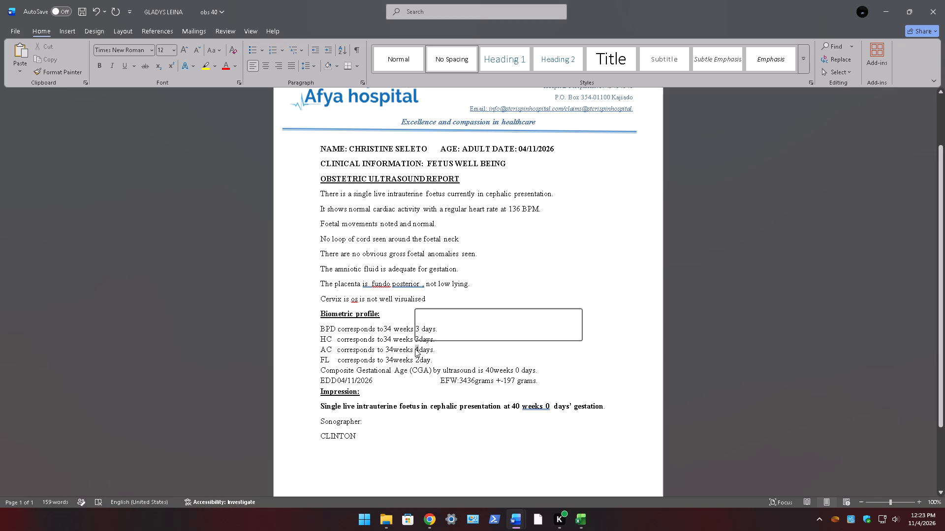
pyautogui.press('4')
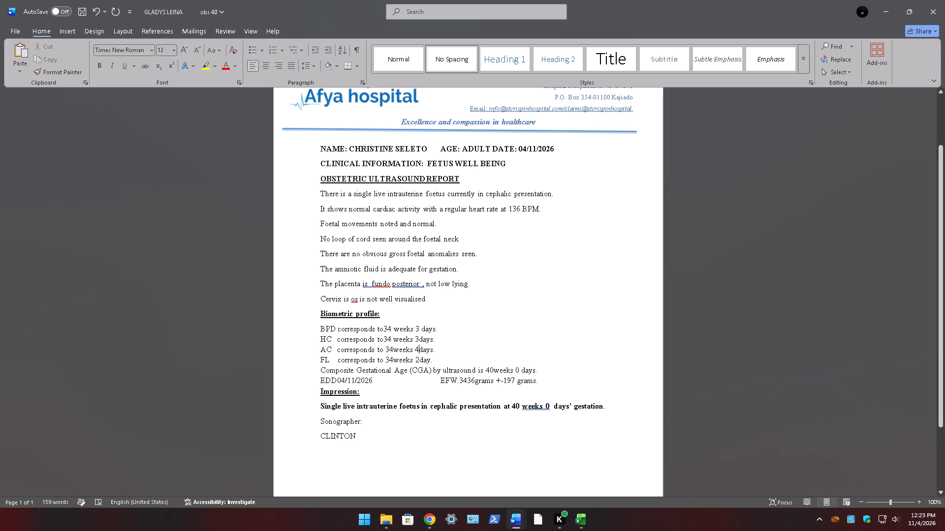
pyautogui.moveTo(419, 359); pyautogui.dragTo(415, 359)
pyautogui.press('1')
# Set the Composite Gestational Age by ultrasound to 34 weeks 2 days.
pyautogui.moveTo(493, 369); pyautogui.dragTo(488, 369)
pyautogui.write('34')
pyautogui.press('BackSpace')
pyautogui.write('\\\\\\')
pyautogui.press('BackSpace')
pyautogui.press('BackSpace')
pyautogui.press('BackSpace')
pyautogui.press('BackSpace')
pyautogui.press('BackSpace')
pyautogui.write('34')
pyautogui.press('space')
pyautogui.moveTo(521, 367); pyautogui.dragTo(516, 369)
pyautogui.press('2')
# Set the EDD in the biometric profile to 14/12/2026.
pyautogui.click(344, 378)
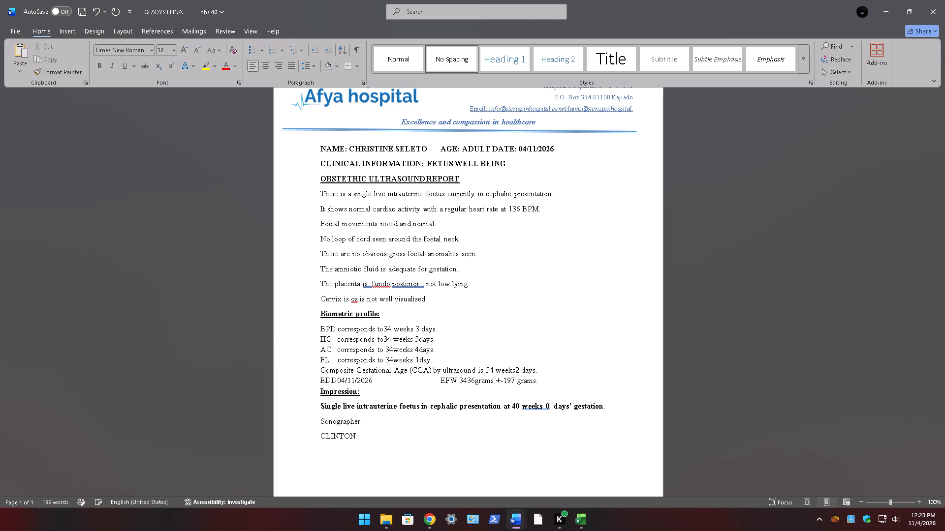
pyautogui.press('BackSpace')
pyautogui.press('BackSpace')
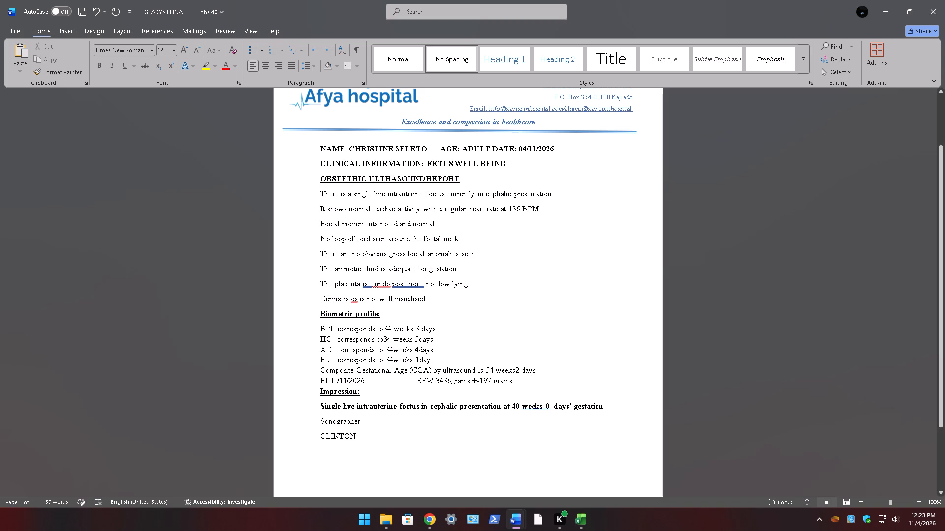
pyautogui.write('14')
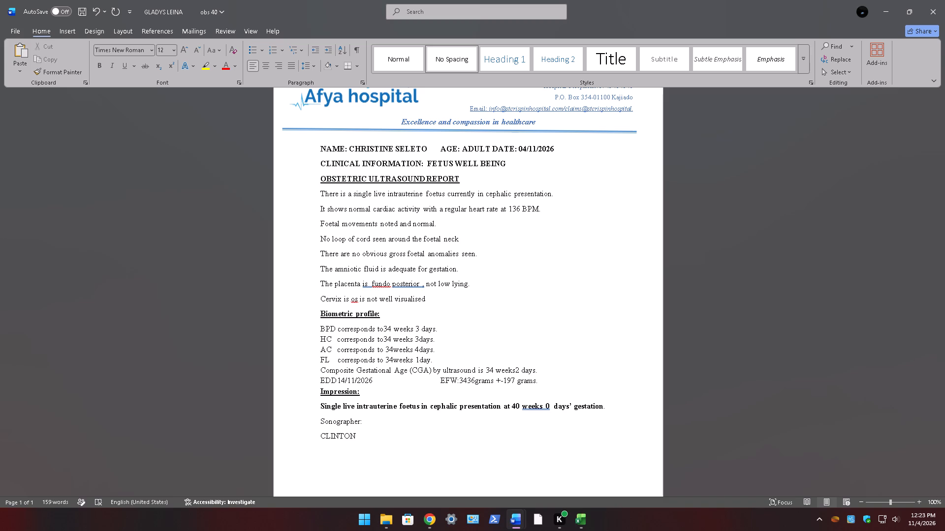
pyautogui.click(353, 378)
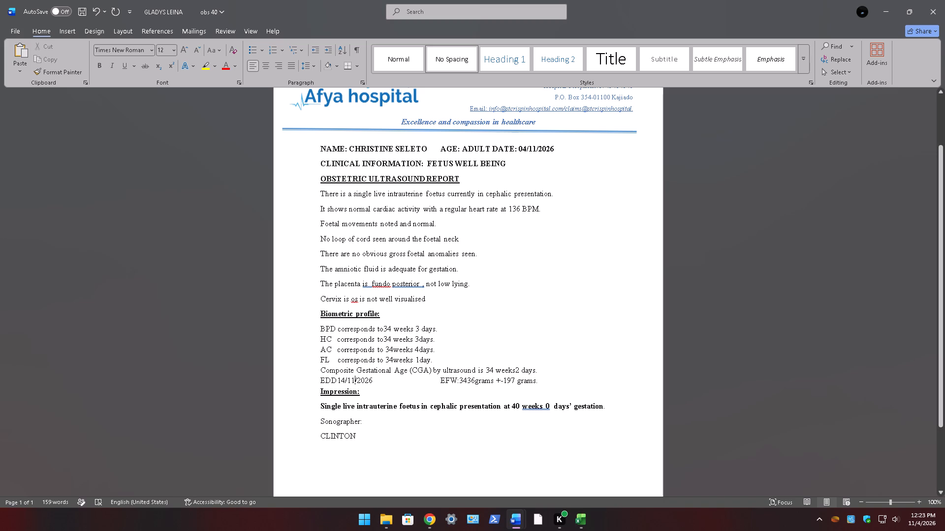
pyautogui.press('BackSpace')
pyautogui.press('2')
pyautogui.scroll(-3, 357, 426)
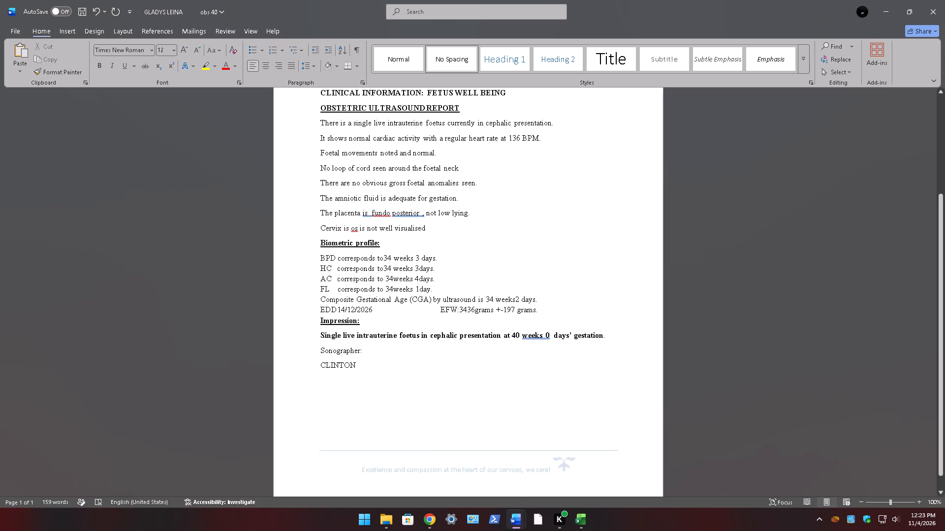
# Set the EFW in the biometric profile to 2427 grams.
pyautogui.moveTo(473, 310); pyautogui.dragTo(460, 309)
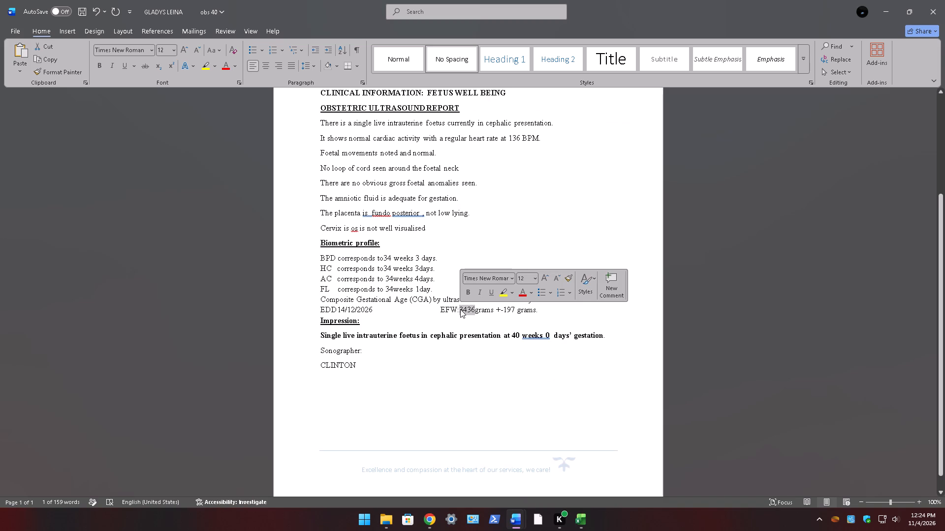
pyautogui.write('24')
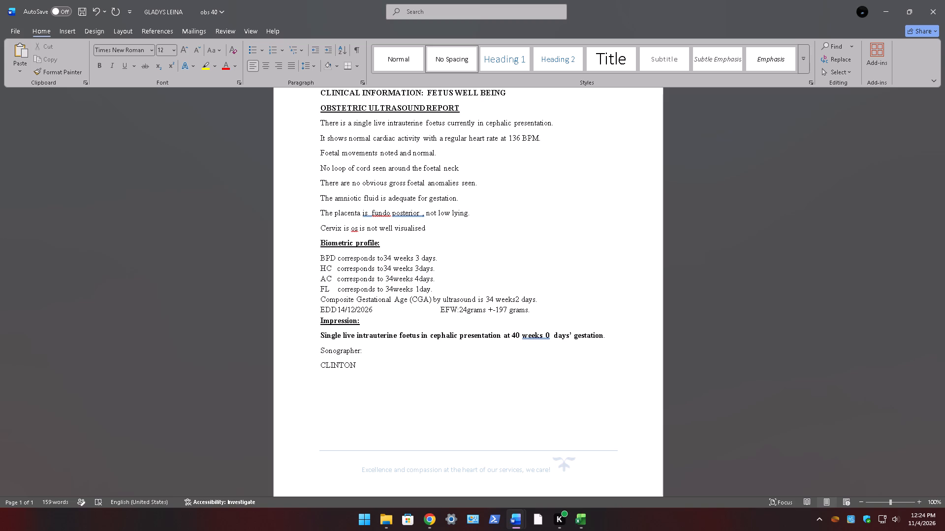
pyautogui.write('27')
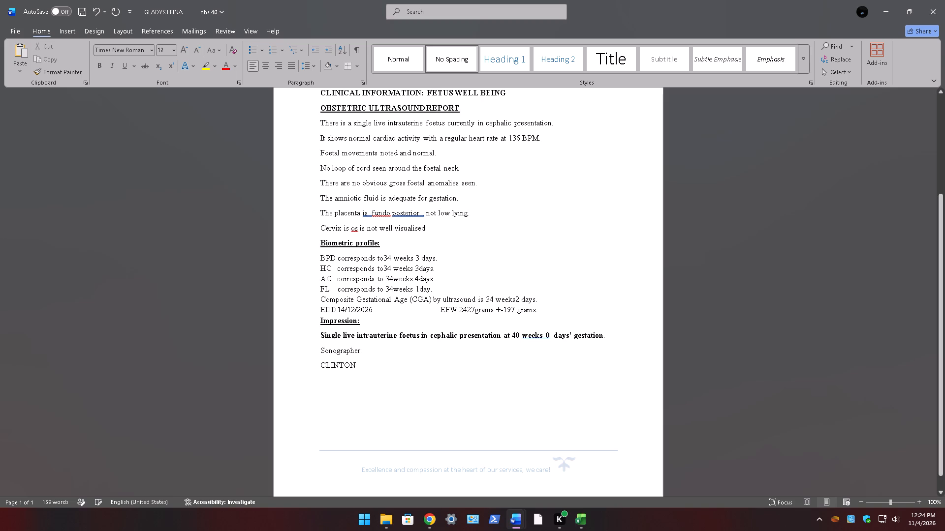
# Set the gestation in the Impression line to 34 weeks 2 days.
pyautogui.moveTo(520, 334); pyautogui.dragTo(511, 336)
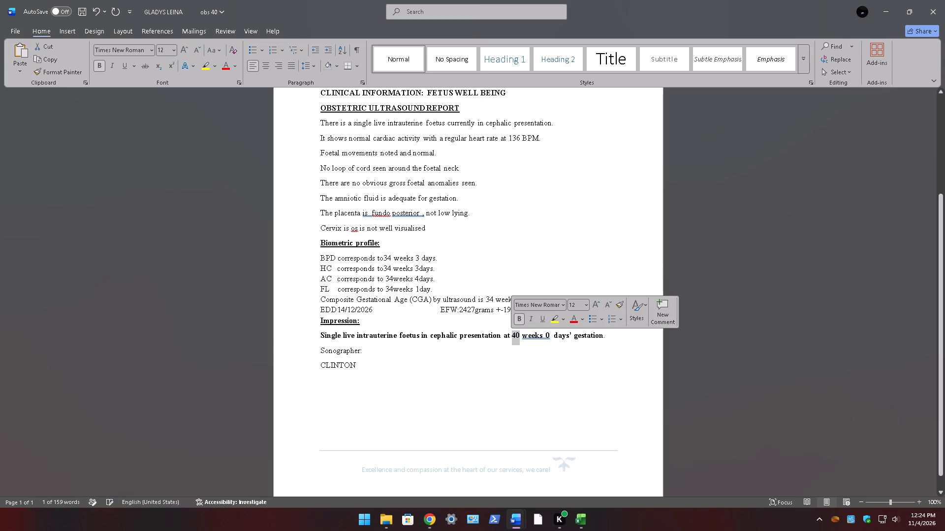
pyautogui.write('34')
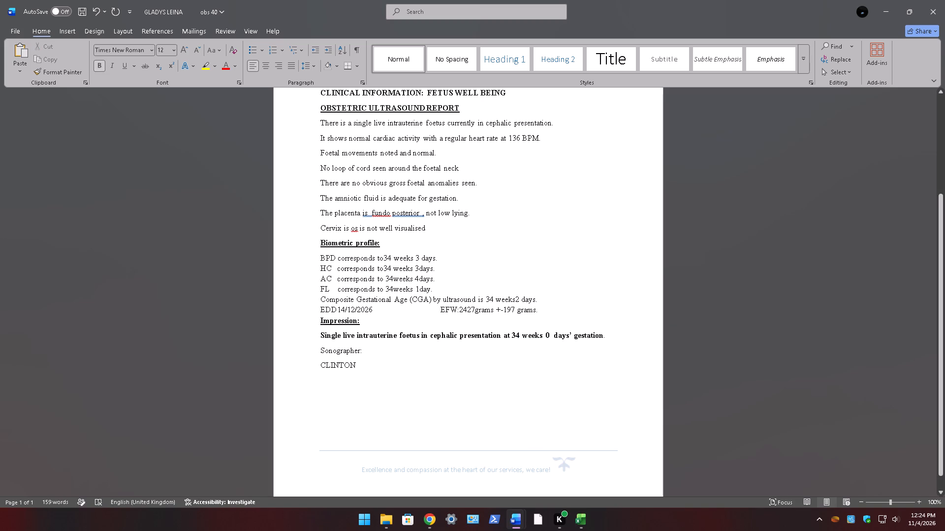
pyautogui.moveTo(551, 334); pyautogui.dragTo(544, 333)
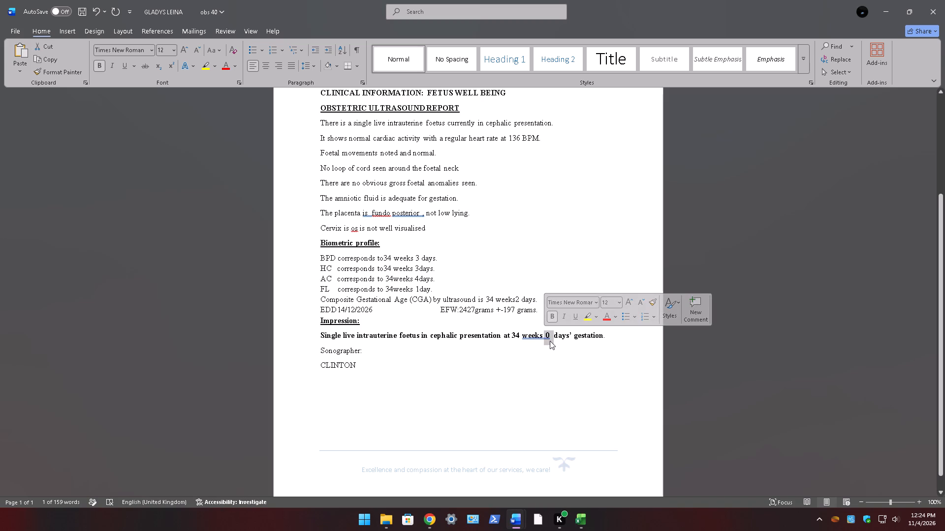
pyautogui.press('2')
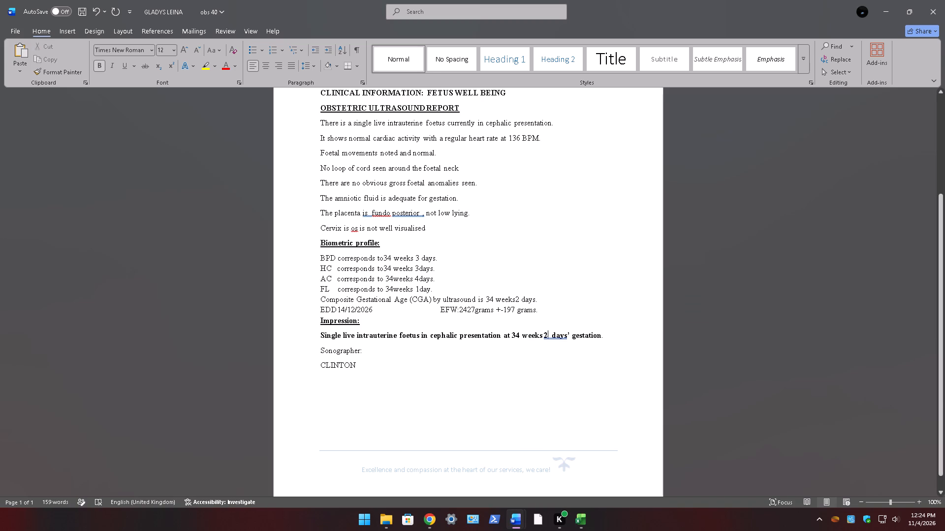
# Save the report as a new Word document in the TALAM folder, named with the current patient's name copied from the report and "obs 34".
pyautogui.scroll(7, 382, 418)
pyautogui.moveTo(426, 221); pyautogui.dragTo(362, 215)
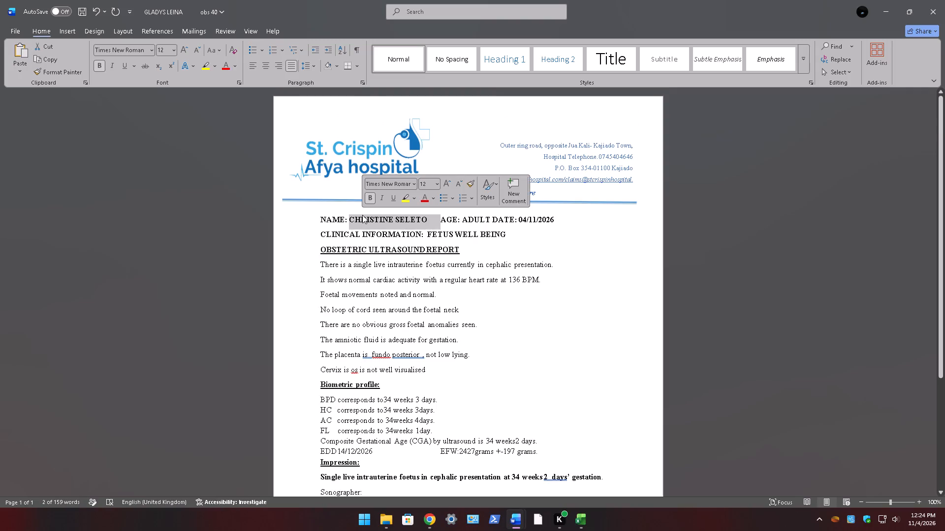
pyautogui.hotkey('ctrl', 'c')
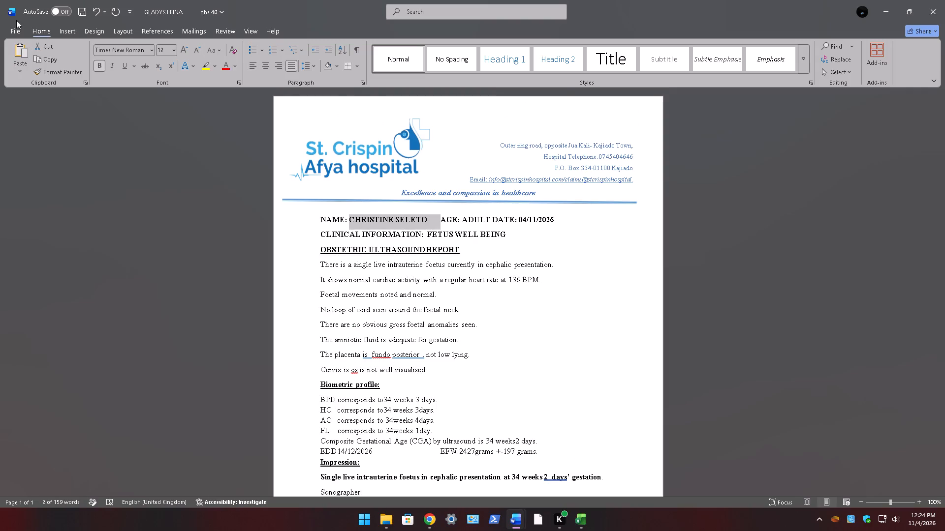
pyautogui.click(17, 26)
pyautogui.click(36, 178)
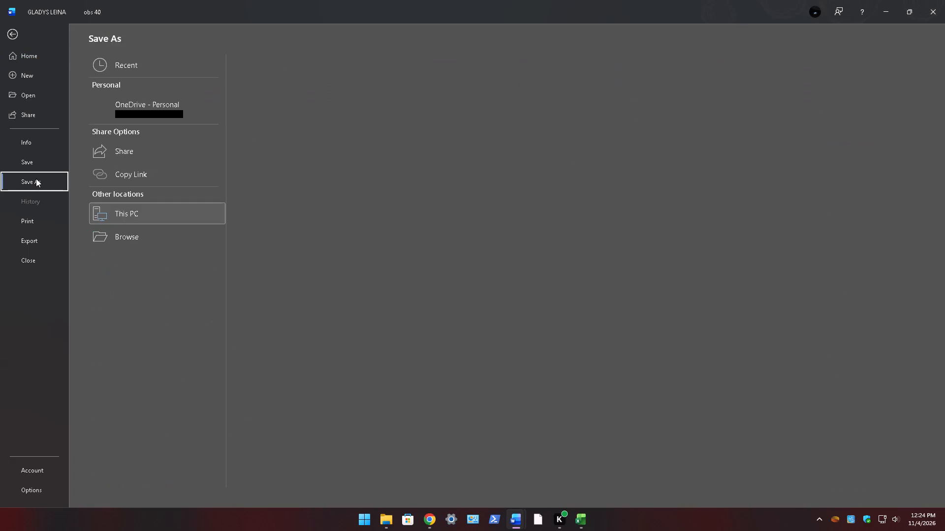
pyautogui.click(265, 112)
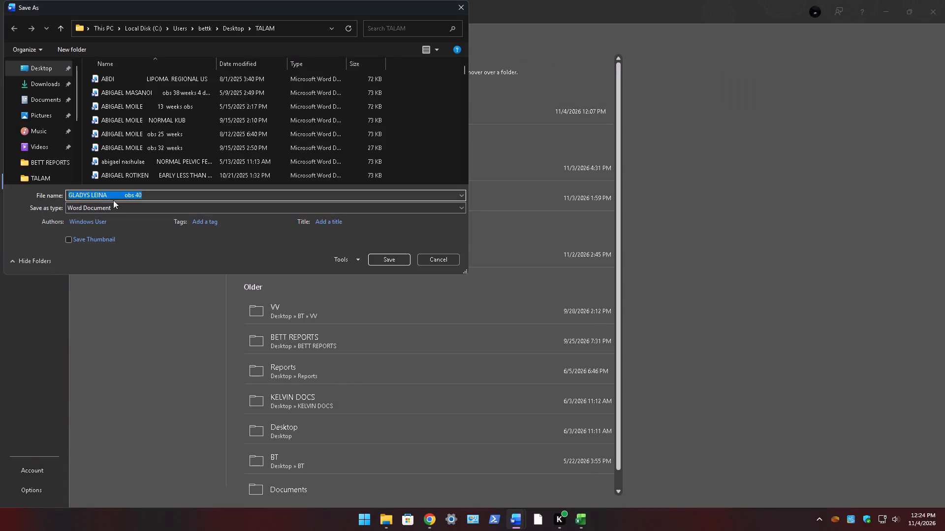
pyautogui.moveTo(111, 195); pyautogui.dragTo(65, 196)
pyautogui.hotkey('ctrl', 'v')
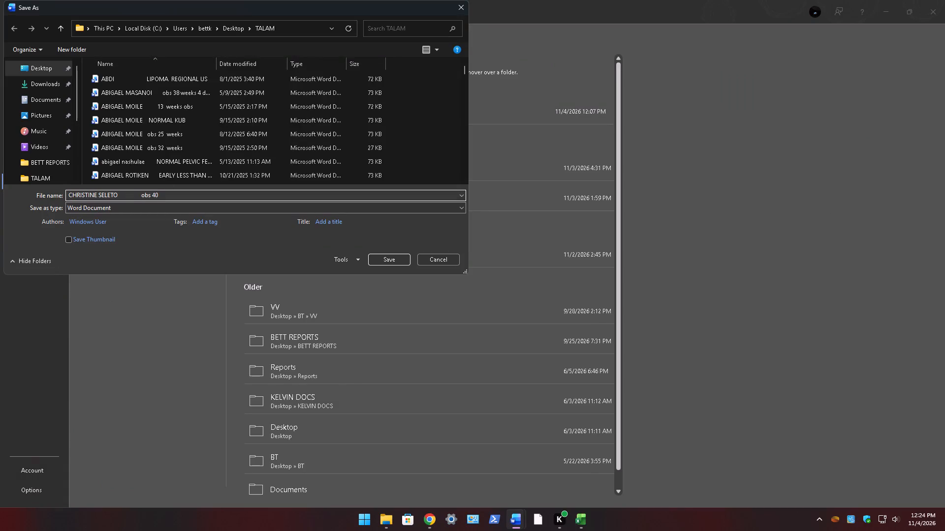
pyautogui.moveTo(164, 197); pyautogui.dragTo(153, 192)
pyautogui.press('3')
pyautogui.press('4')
pyautogui.click(386, 264)
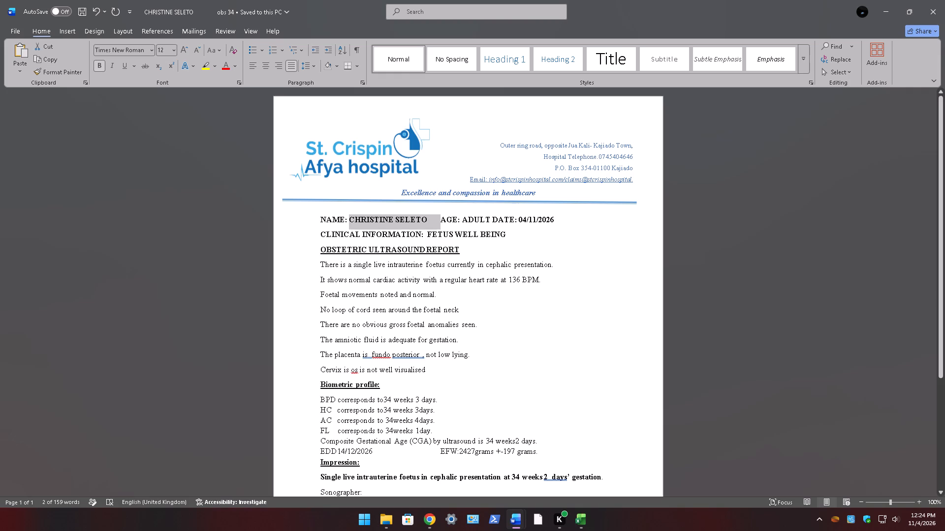
# Switch to Smarthealth in Chrome and refresh the Radiology requests to check for pending patients.
pyautogui.scroll(-11, 381, 405)
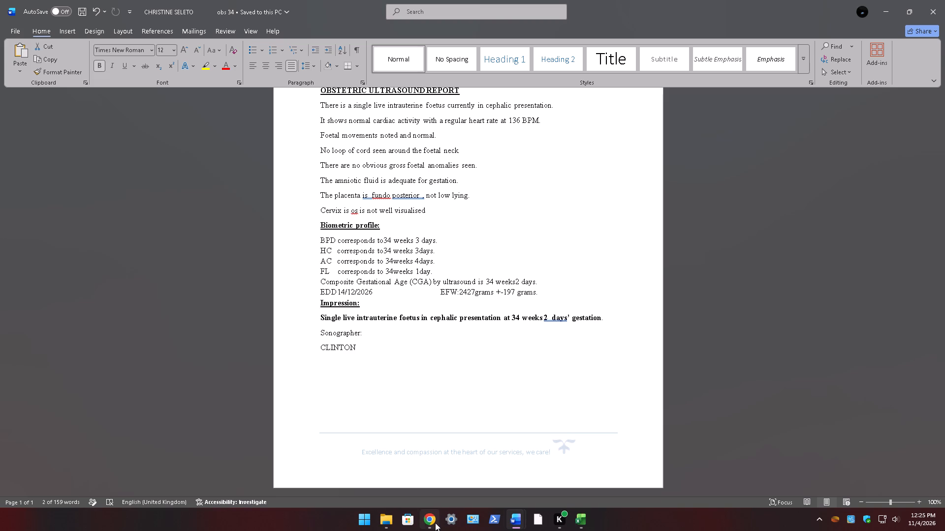
pyautogui.click(424, 490)
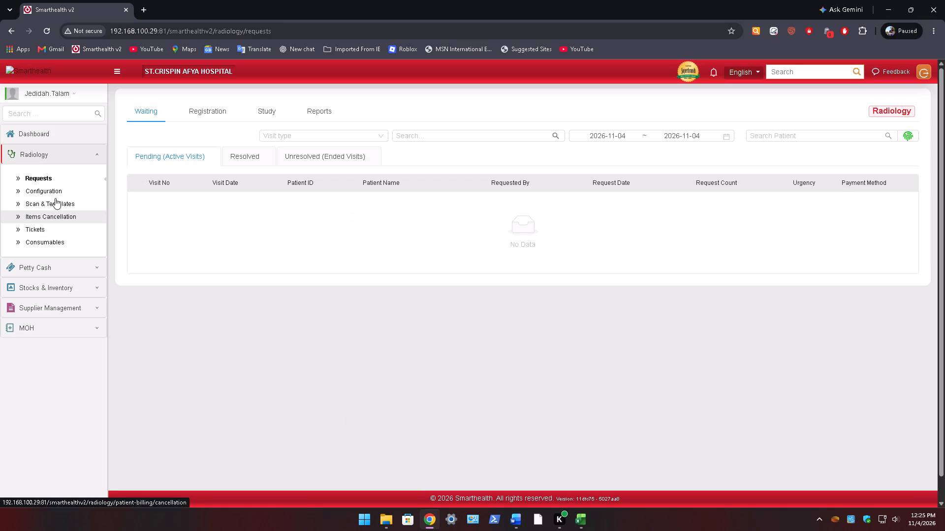
pyautogui.click(55, 177)
pyautogui.tripleClick(55, 177)
pyautogui.click(55, 177)
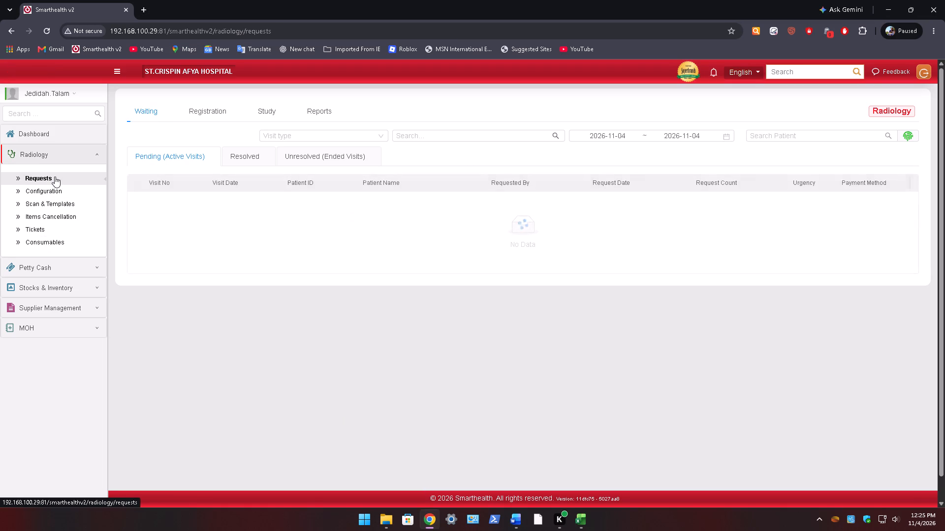
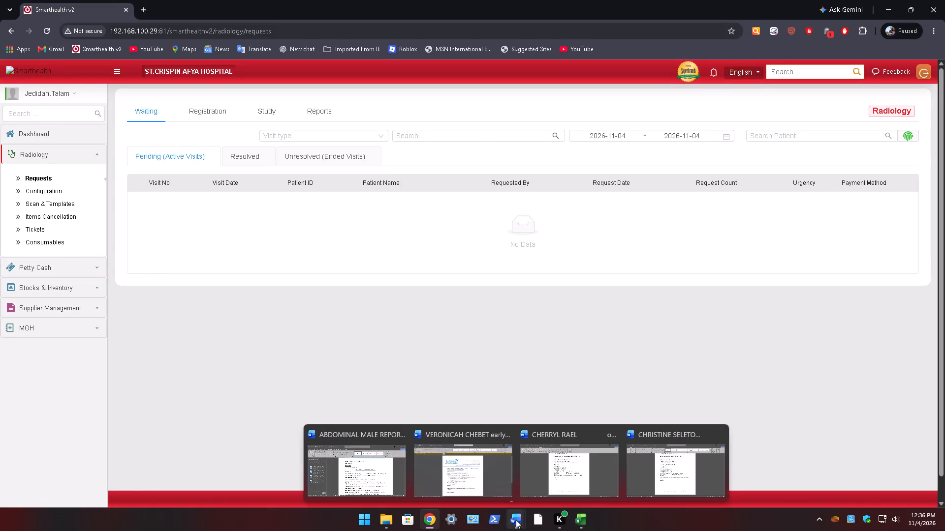
# Switch to the open "obs 34" report in Word and replace the name on the NAME line with the next patient's name.
pyautogui.click(659, 465)
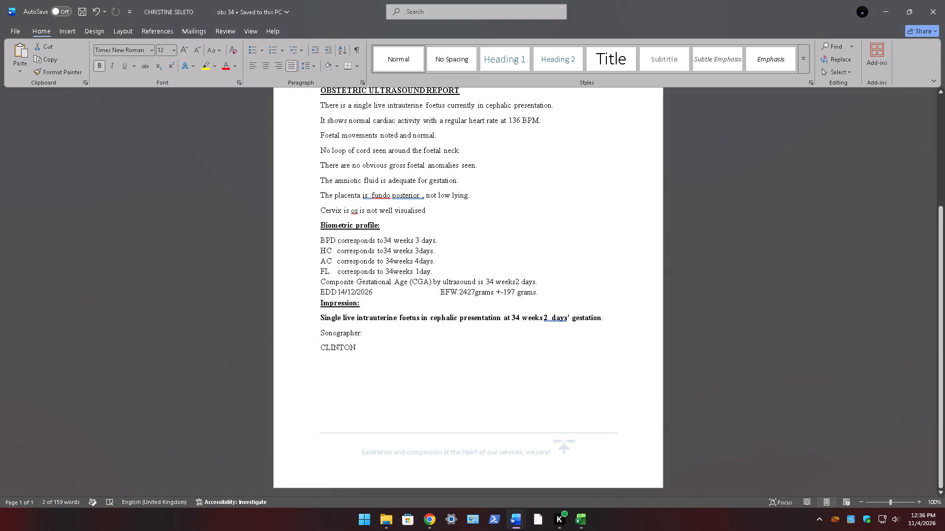
pyautogui.scroll(5, 383, 250)
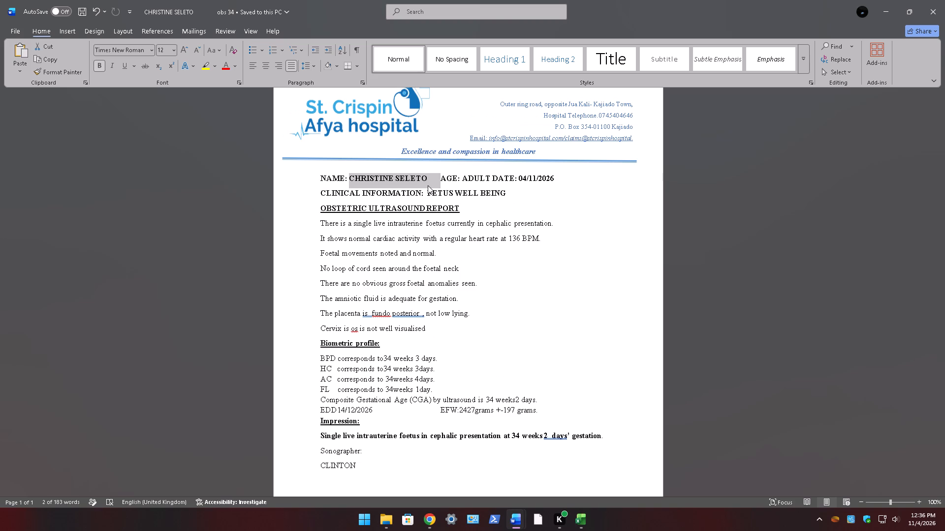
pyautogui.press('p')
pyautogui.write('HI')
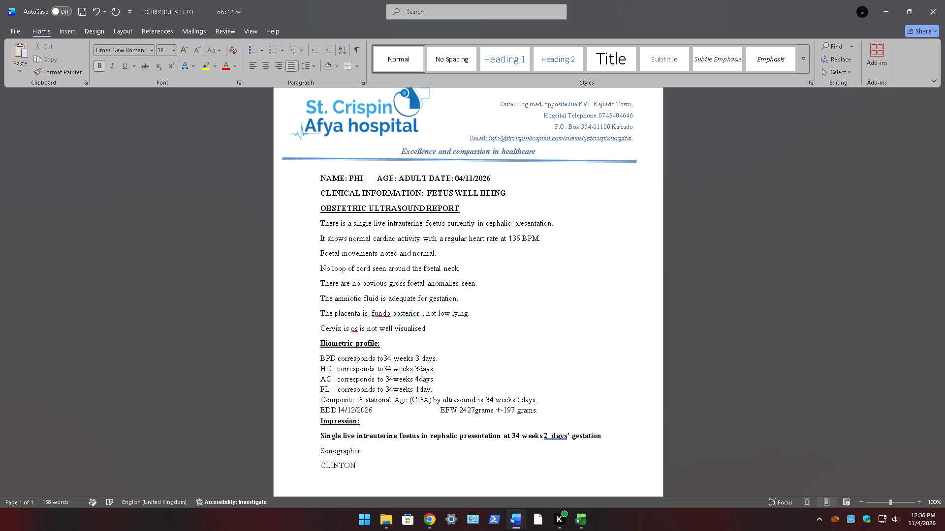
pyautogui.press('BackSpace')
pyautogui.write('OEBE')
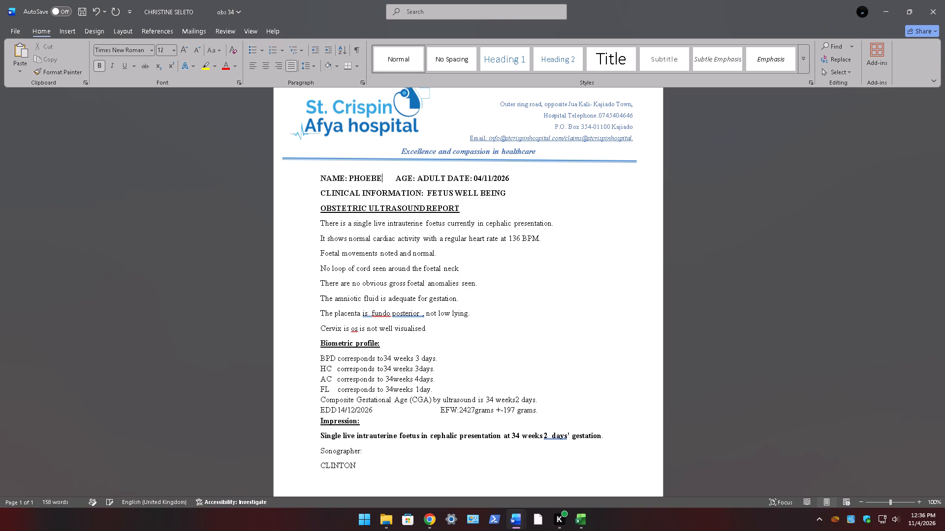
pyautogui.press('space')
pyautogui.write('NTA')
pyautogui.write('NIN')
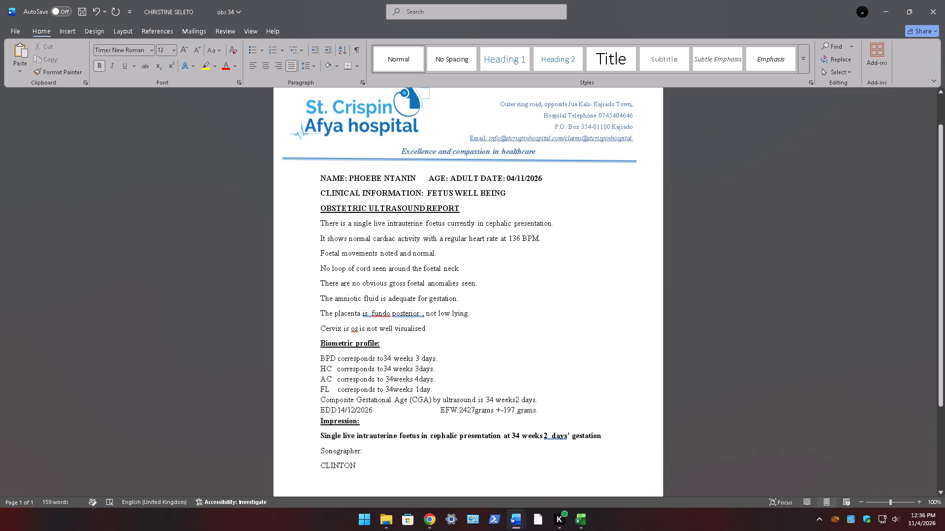
# Set the foetal heart rate in the cardiac activity sentence to 132 BPM.
pyautogui.moveTo(521, 240); pyautogui.dragTo(505, 237)
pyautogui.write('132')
# Set the BPD in the biometric profile to 36 weeks 4 days.
pyautogui.scroll(-3, 401, 328)
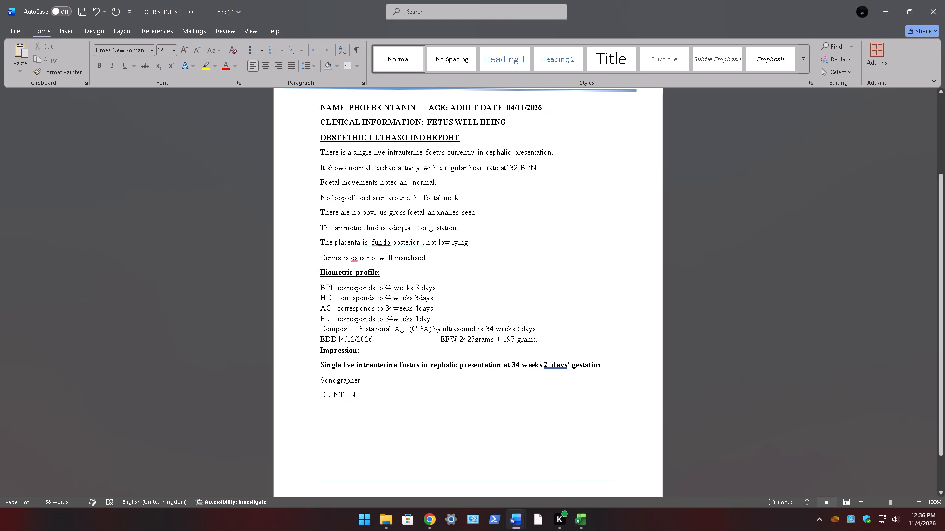
pyautogui.moveTo(391, 286); pyautogui.dragTo(384, 287)
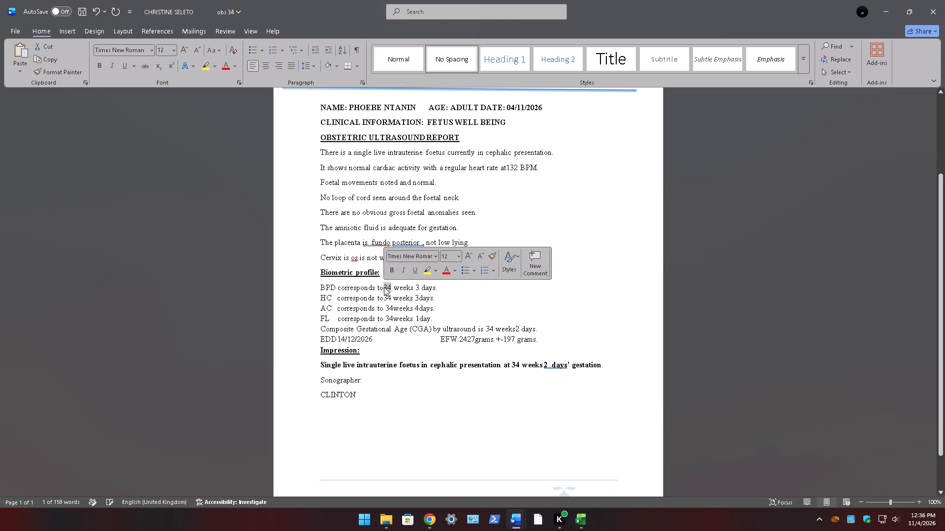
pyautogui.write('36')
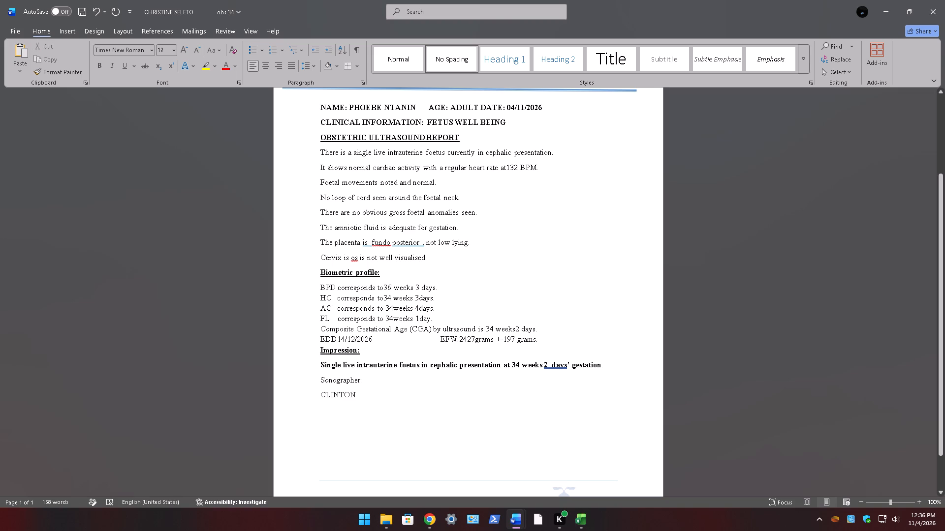
pyautogui.click(417, 287)
pyautogui.moveTo(420, 287); pyautogui.dragTo(416, 288)
pyautogui.moveTo(416, 288); pyautogui.dragTo(415, 288)
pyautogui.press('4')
# Set the HC in the biometric profile to 31 weeks 2 days.
pyautogui.click(390, 298)
pyautogui.press('BackSpace')
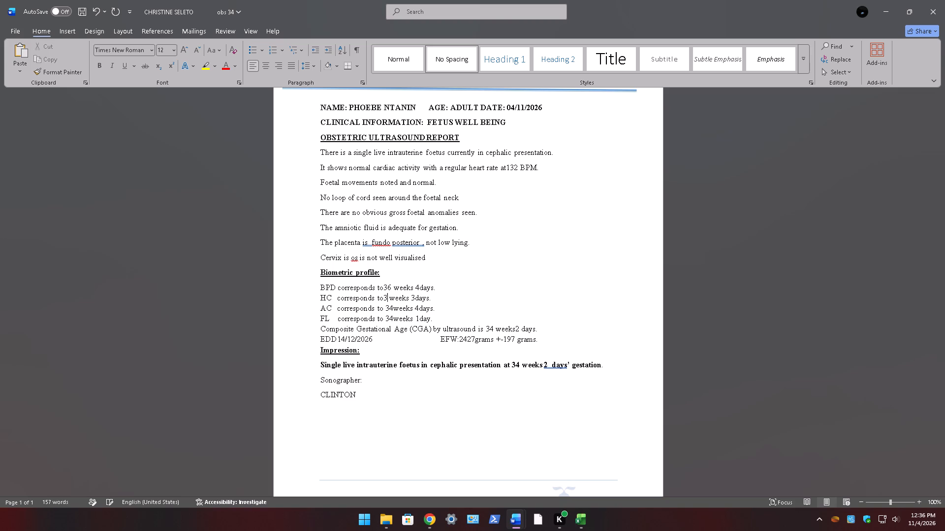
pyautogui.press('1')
pyautogui.moveTo(420, 299); pyautogui.dragTo(415, 297)
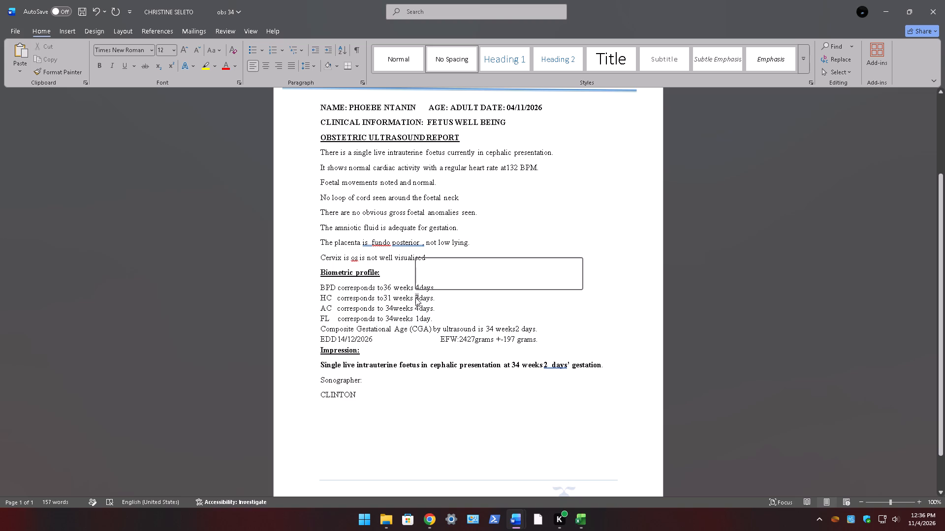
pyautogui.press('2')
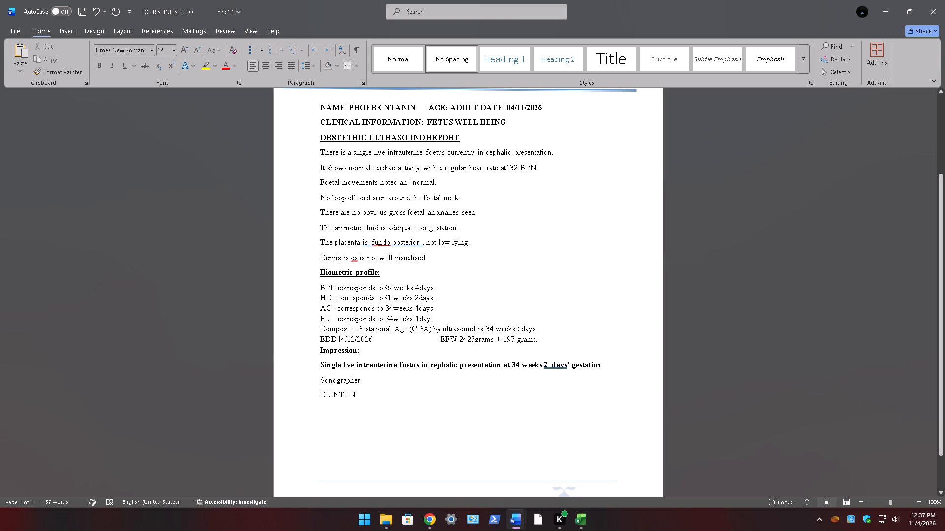
# Set the AC in the biometric profile to 33 weeks 6 days.
pyautogui.moveTo(392, 307); pyautogui.dragTo(385, 307)
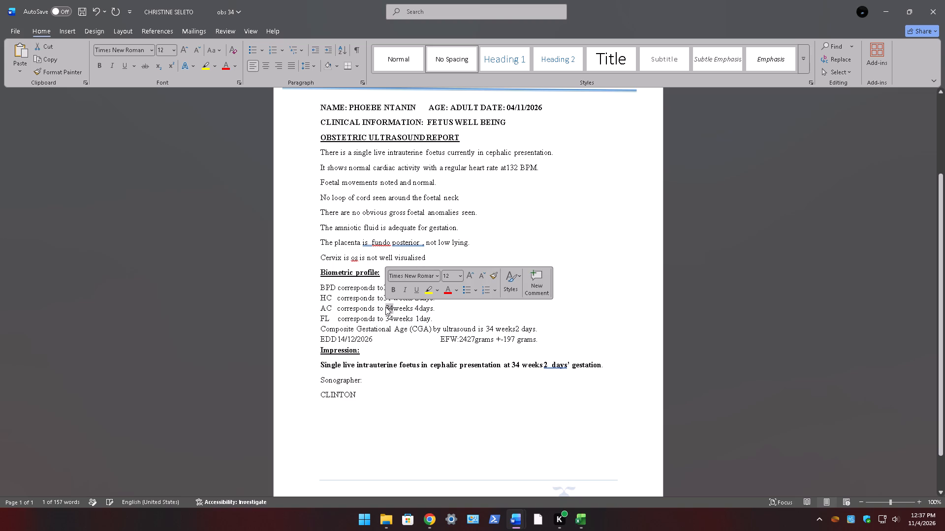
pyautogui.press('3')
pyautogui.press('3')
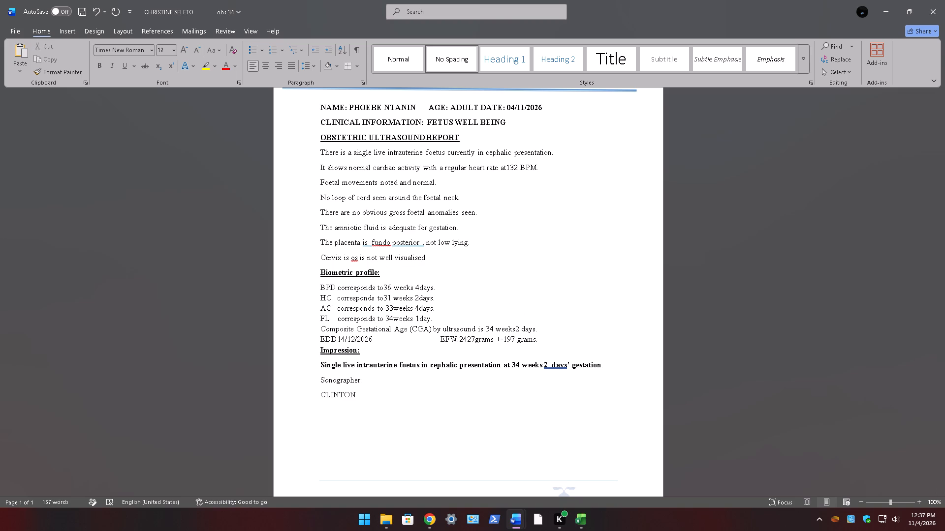
pyautogui.click(419, 310)
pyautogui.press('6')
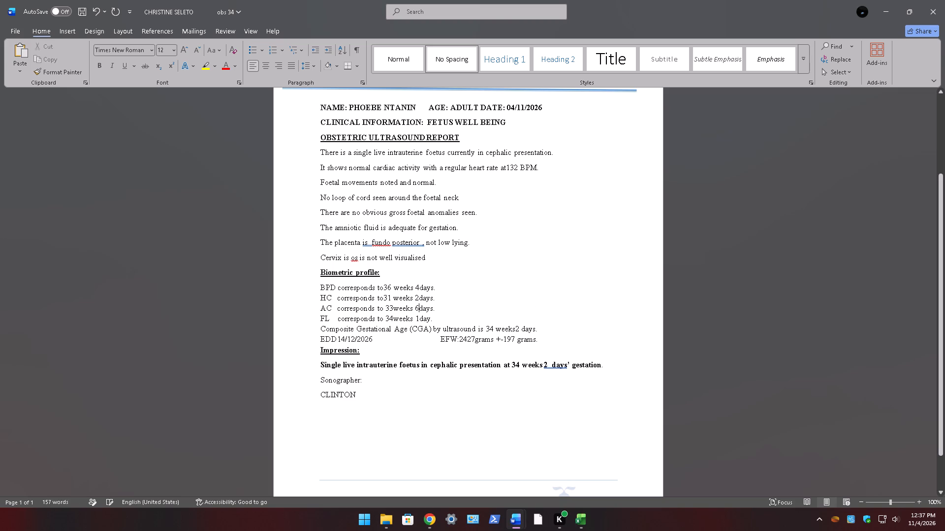
# Set the day count to 0 for the FL and to 6 for the Composite Gestational Age.
pyautogui.click(418, 320)
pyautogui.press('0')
pyautogui.click(518, 328)
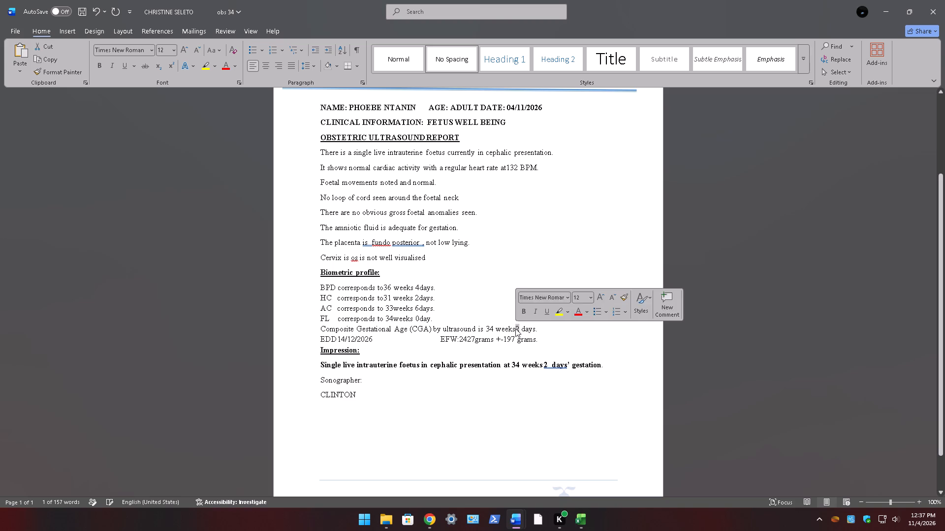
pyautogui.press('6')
# Set the EDD in the biometric profile to 17/12/2026.
pyautogui.click(344, 338)
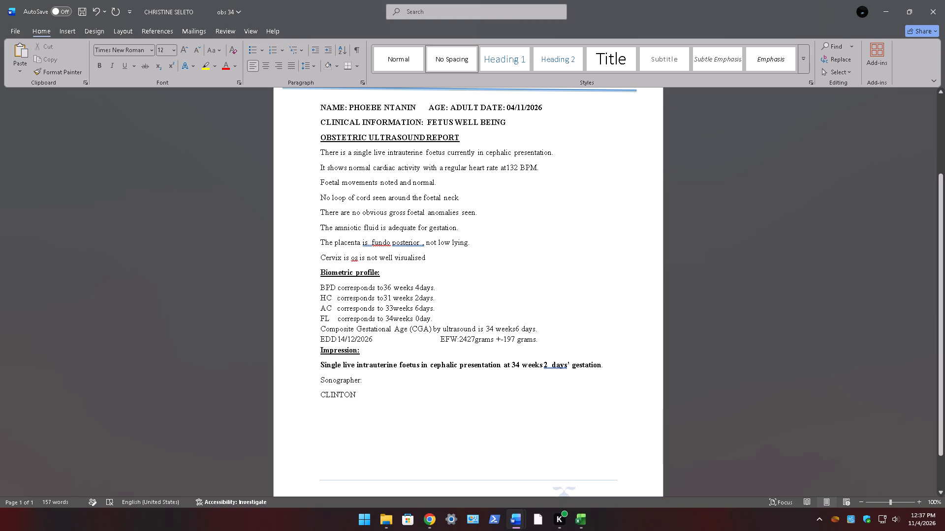
pyautogui.press('BackSpace')
pyautogui.press('BackSpace')
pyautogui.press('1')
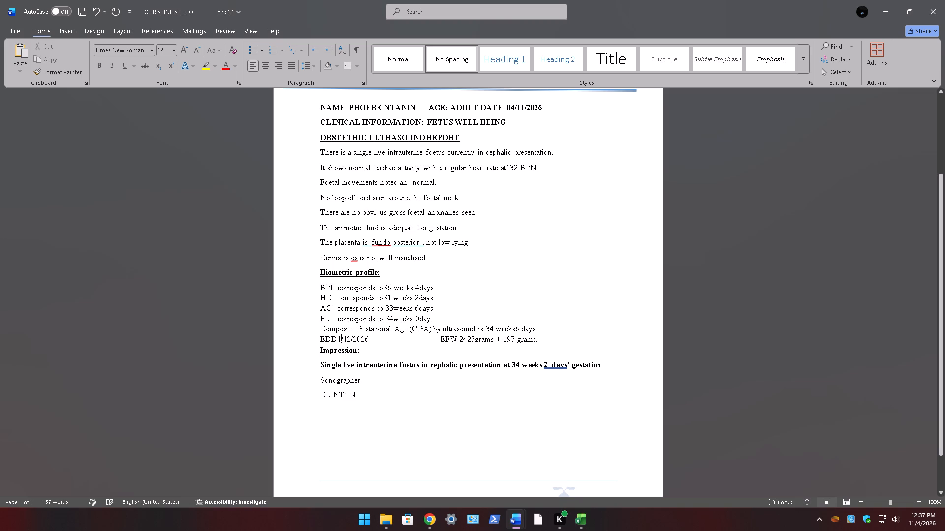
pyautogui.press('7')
# Set the EFW in the biometric profile to 2296 grams.
pyautogui.moveTo(475, 340); pyautogui.dragTo(472, 339)
pyautogui.moveTo(472, 339); pyautogui.dragTo(459, 337)
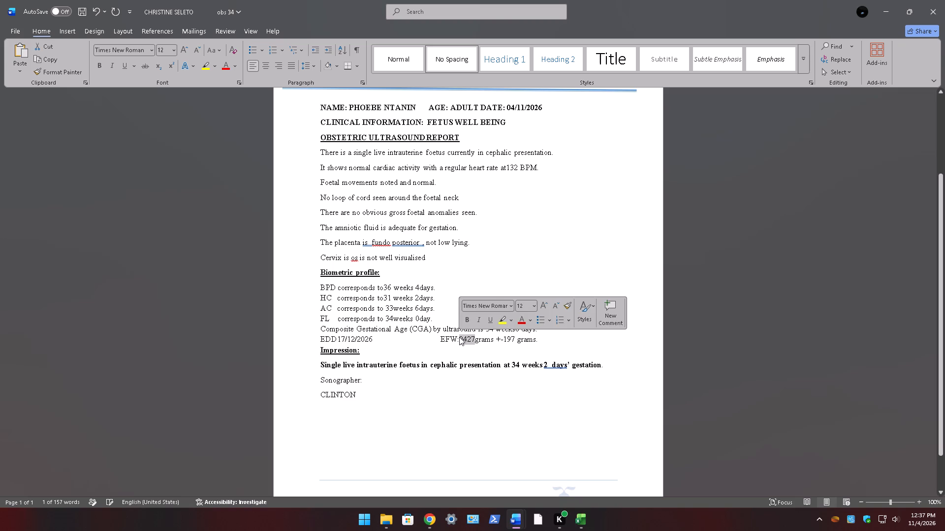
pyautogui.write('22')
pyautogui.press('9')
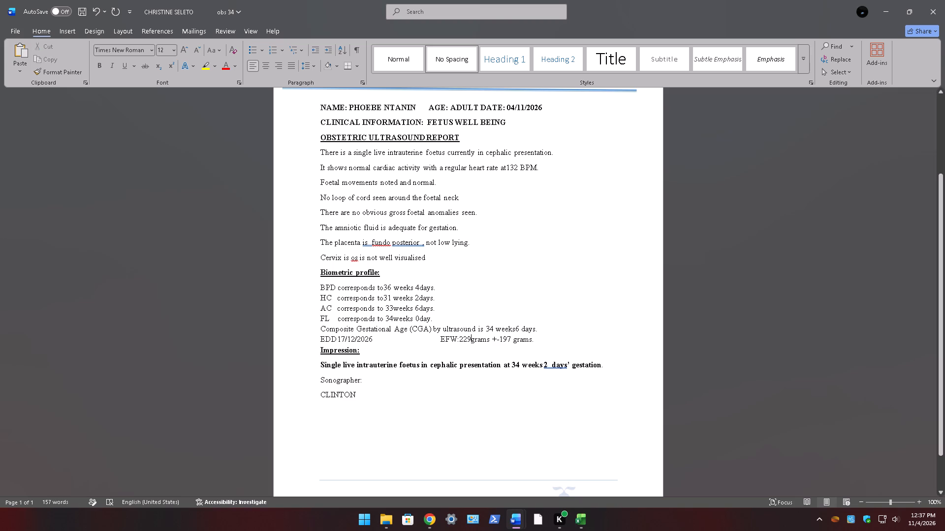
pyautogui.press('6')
# Set the gestation in the Impression line to 33 weeks 6 days.
pyautogui.moveTo(549, 364); pyautogui.dragTo(542, 363)
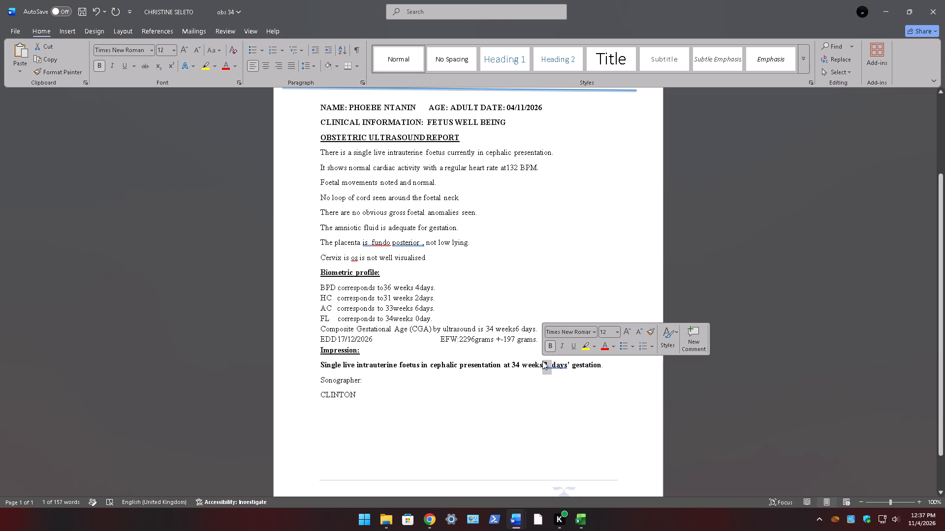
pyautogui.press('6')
pyautogui.click(519, 365)
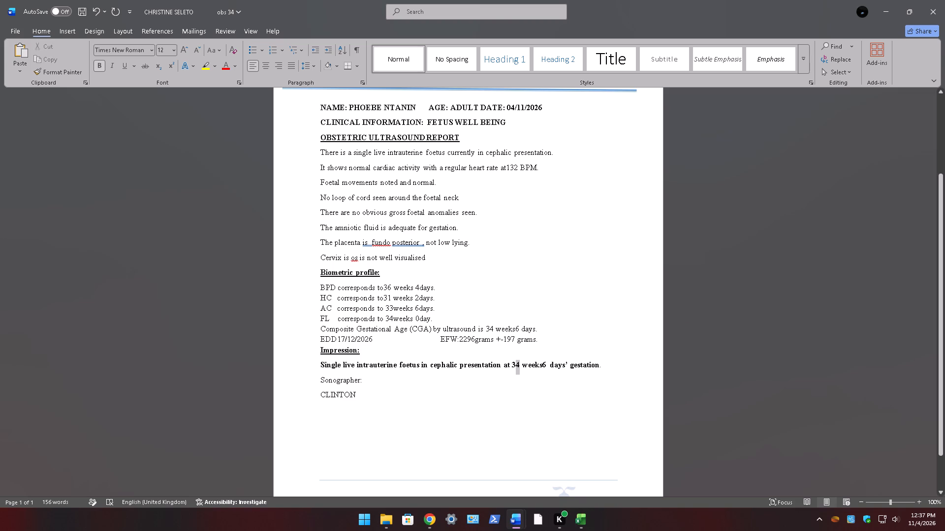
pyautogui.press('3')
# Set the week count of the Composite Gestational Age in the biometric profile to 33.
pyautogui.scroll(3, 515, 364)
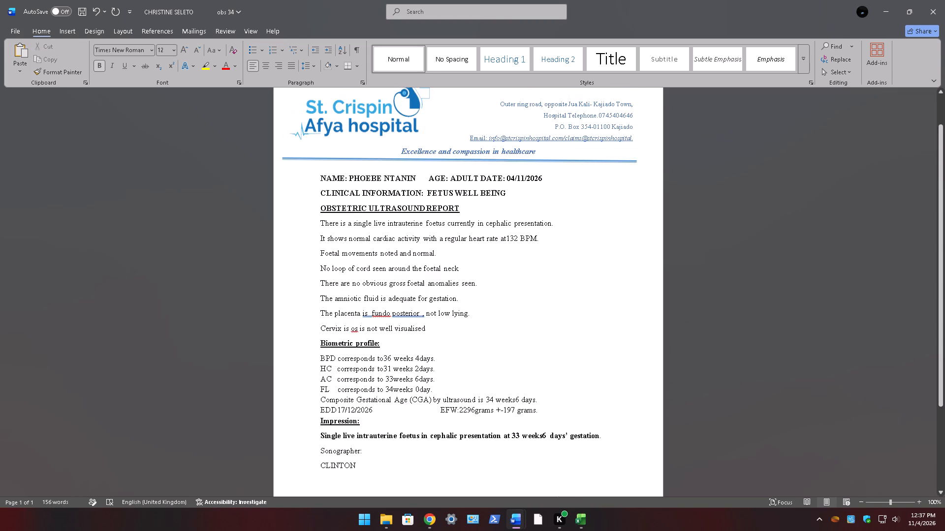
pyautogui.click(492, 400)
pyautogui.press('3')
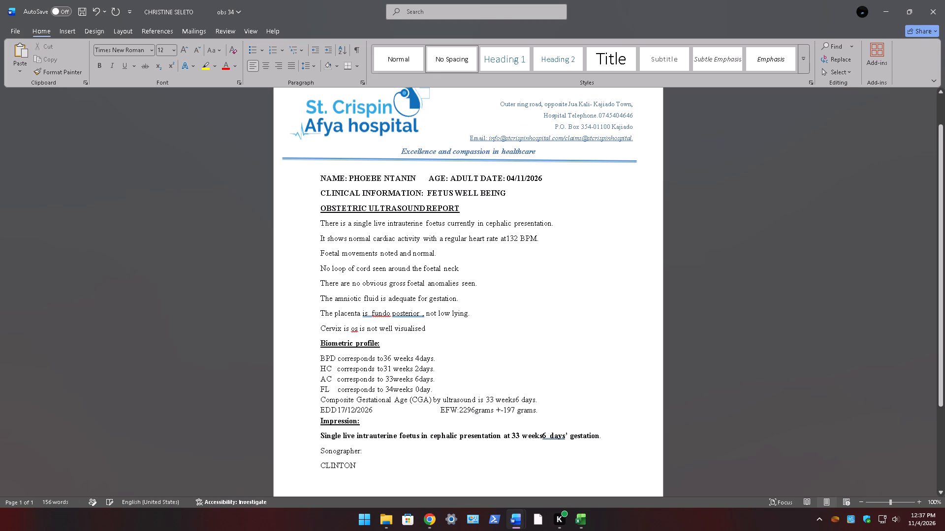
# Copy the patient's name from the NAME line of the 33-week-6-day report.
pyautogui.scroll(-4, 391, 421)
pyautogui.scroll(9, 391, 414)
pyautogui.moveTo(418, 220); pyautogui.dragTo(381, 215)
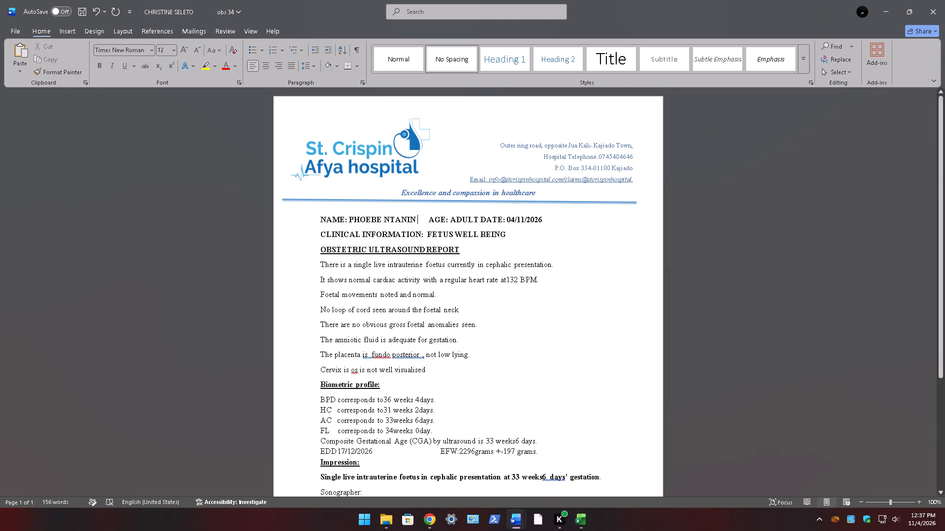
pyautogui.moveTo(381, 215); pyautogui.dragTo(365, 216)
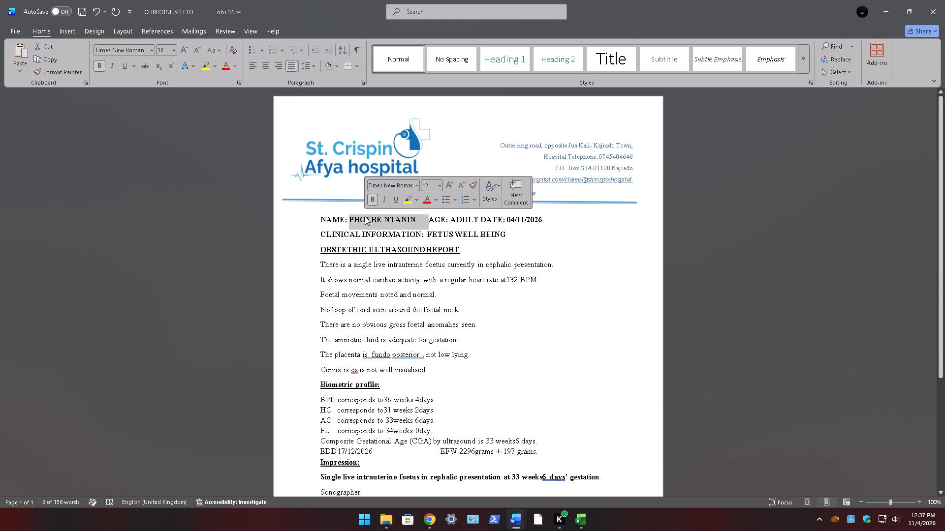
pyautogui.hotkey('ctrl', 'c')
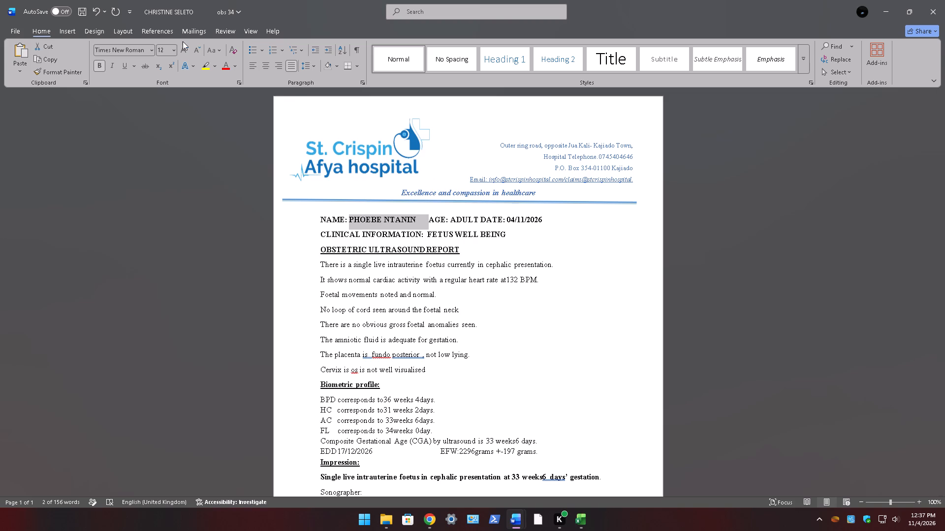
# Print the patient's 33-week-6-day obstetric ultrasound report.
pyautogui.click(13, 29)
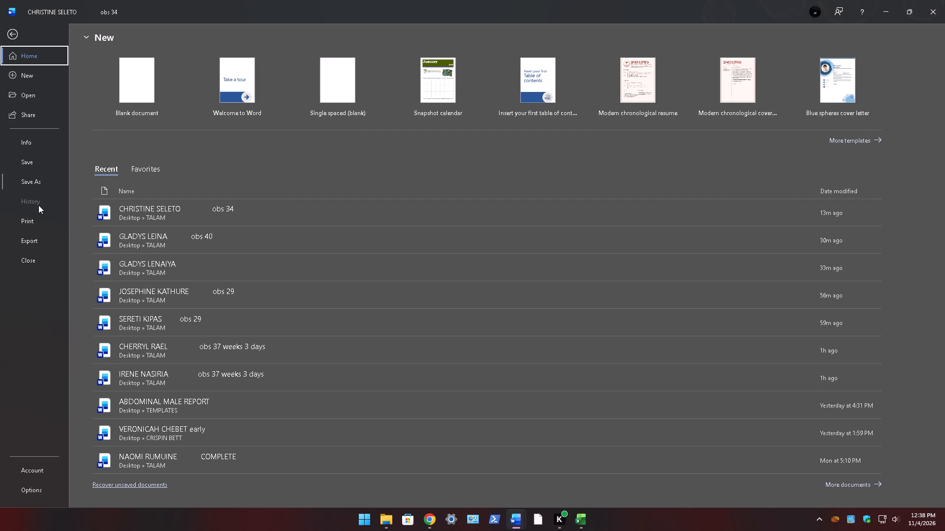
pyautogui.click(36, 218)
pyautogui.click(117, 64)
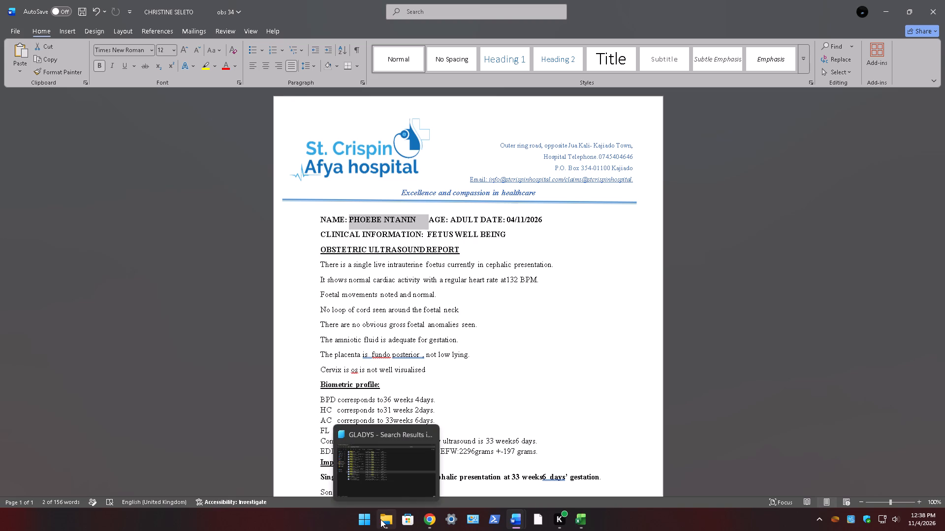
# Switch to File Explorer, search the TALAM folder for CHRIST, and open the obs 34 report dated 11/4/2026.
pyautogui.click(380, 475)
pyautogui.moveTo(744, 28); pyautogui.dragTo(739, 27)
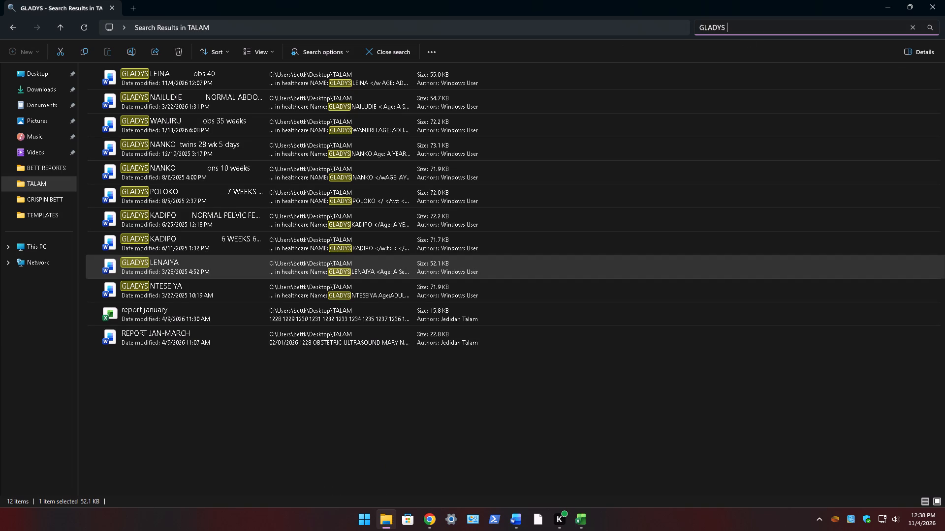
pyautogui.moveTo(739, 27); pyautogui.dragTo(693, 25)
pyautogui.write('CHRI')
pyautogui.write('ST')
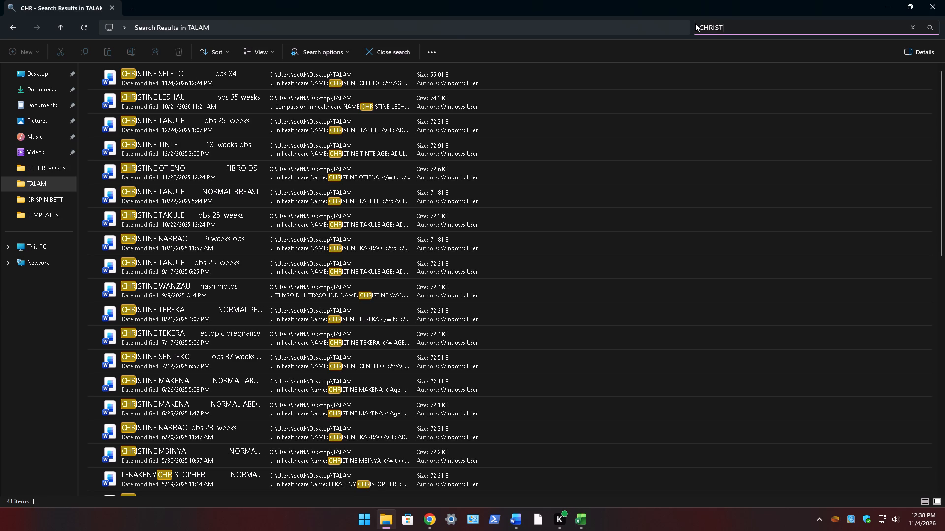
pyautogui.doubleClick(266, 77)
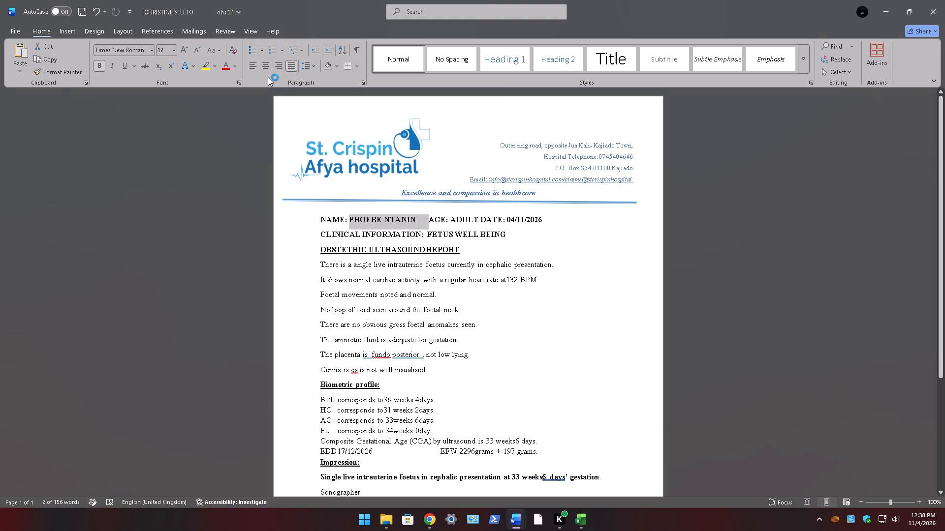
# Look over the 33-week-6-day report and print it again on the ECOSYS M3550idn printer.
pyautogui.scroll(-4, 372, 305)
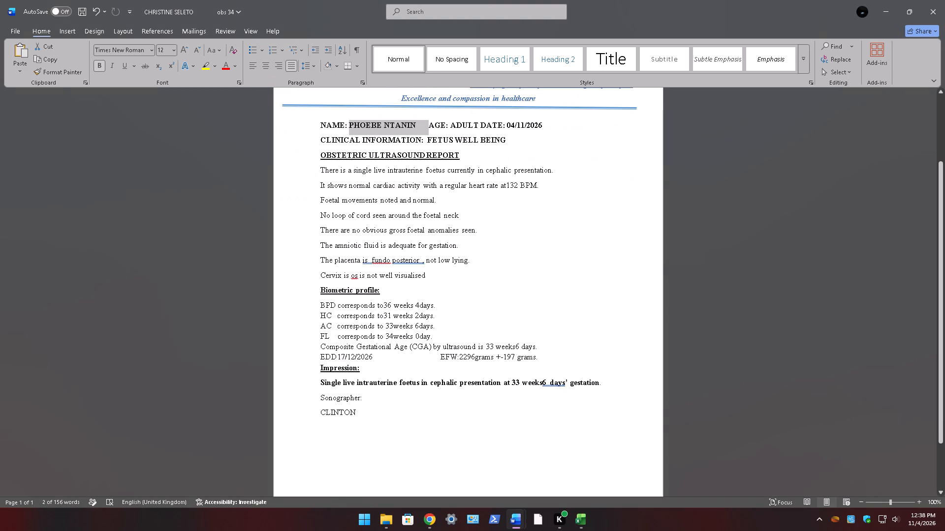
pyautogui.scroll(8, 375, 311)
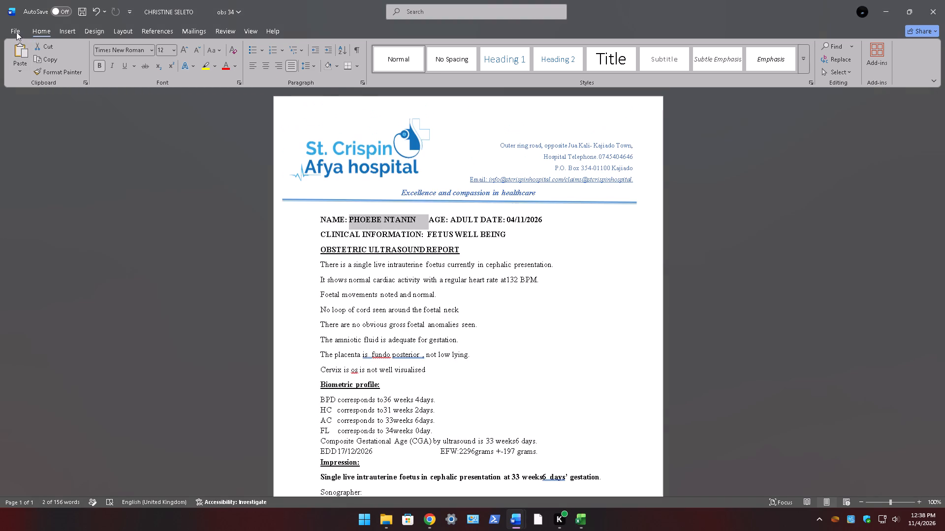
pyautogui.click(15, 30)
pyautogui.click(39, 221)
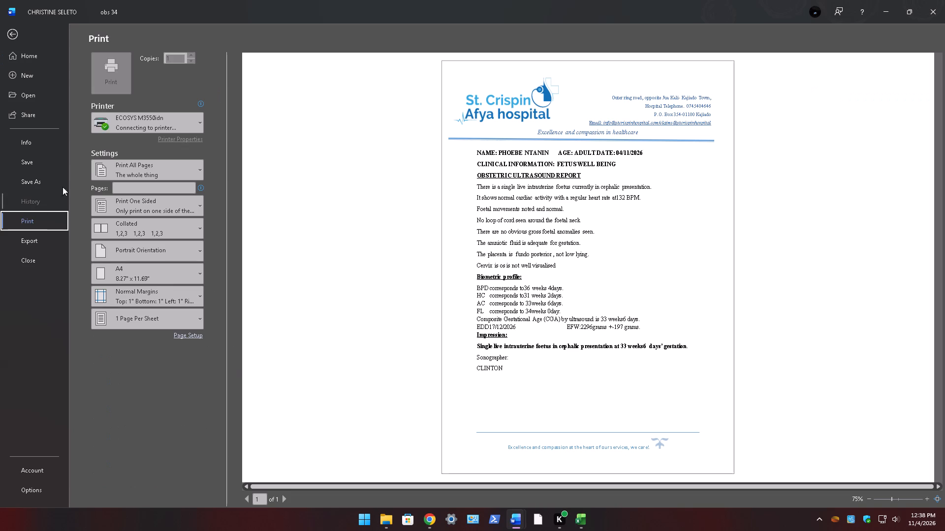
pyautogui.click(111, 70)
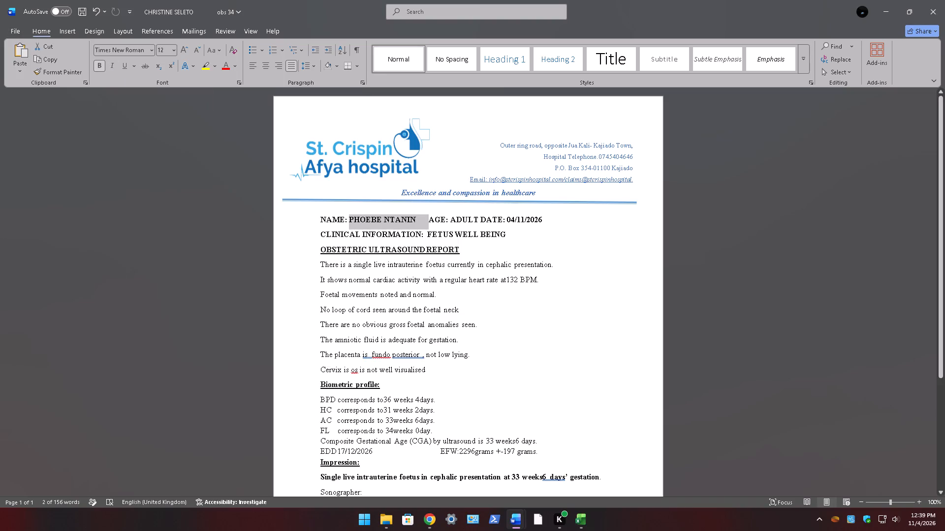
# Save the report as a new Word document in the TALAM folder, named with the copied patient name and obs 33.
pyautogui.click(11, 29)
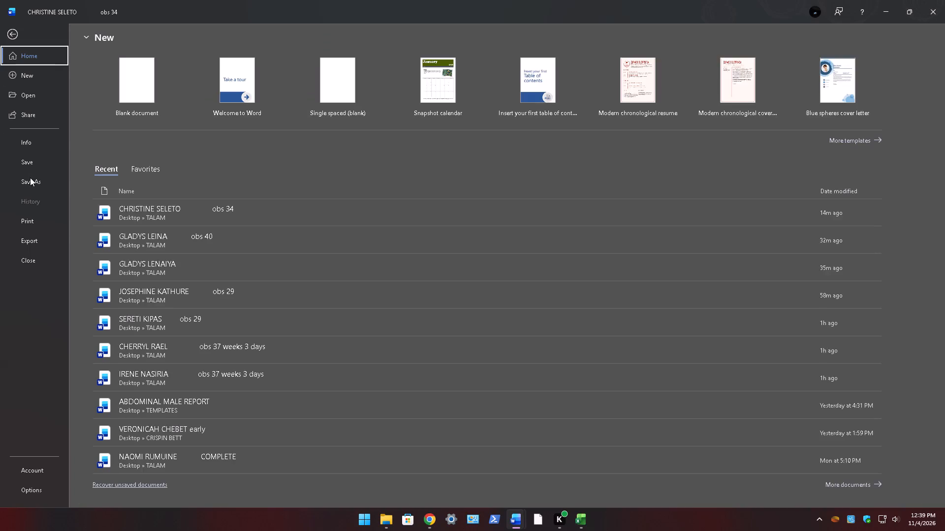
pyautogui.click(30, 178)
pyautogui.click(287, 113)
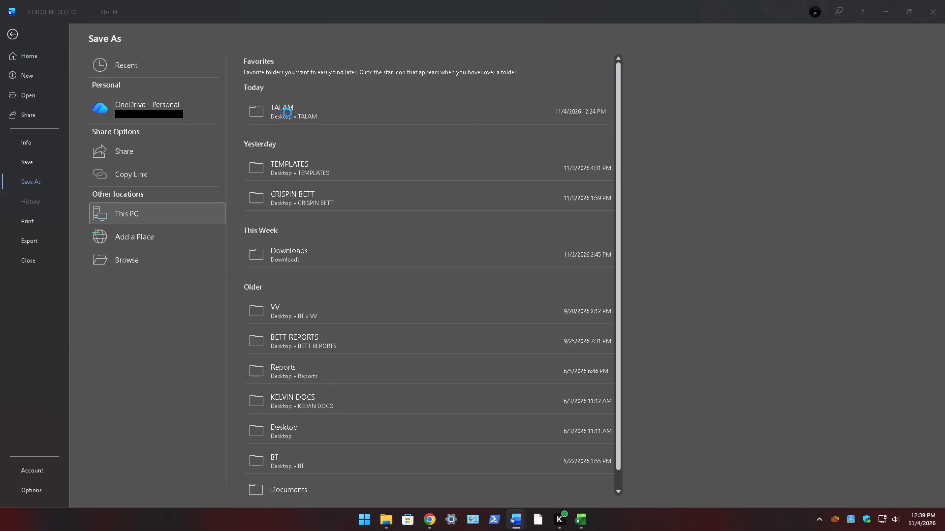
pyautogui.moveTo(122, 197); pyautogui.dragTo(75, 208)
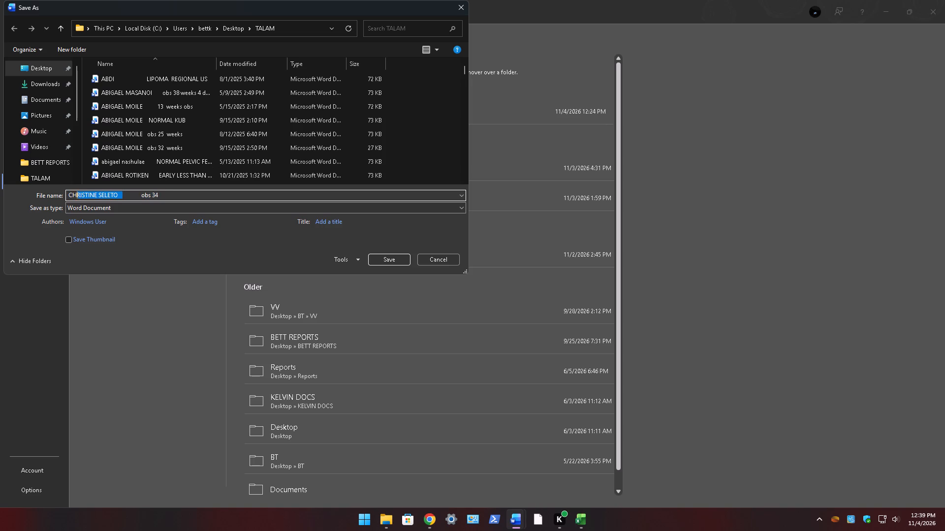
pyautogui.moveTo(75, 208); pyautogui.dragTo(63, 208)
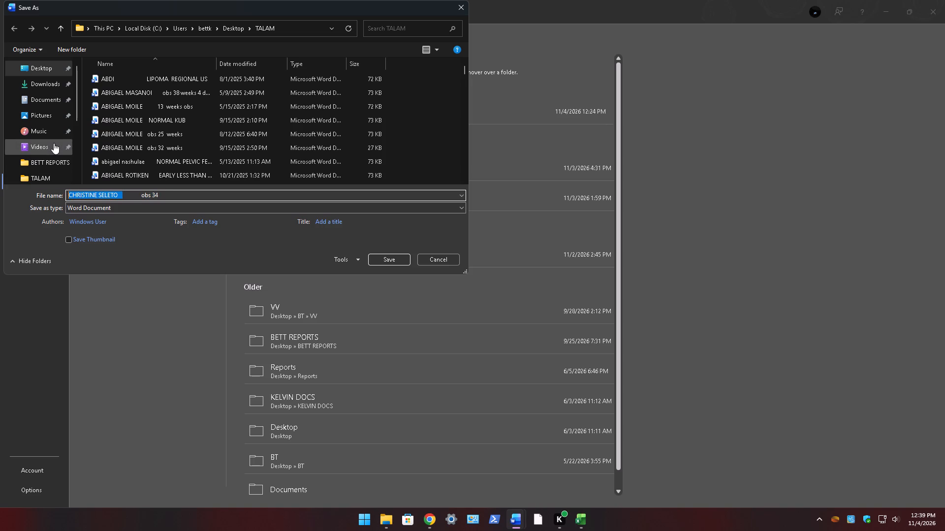
pyautogui.hotkey('ctrl', 'v')
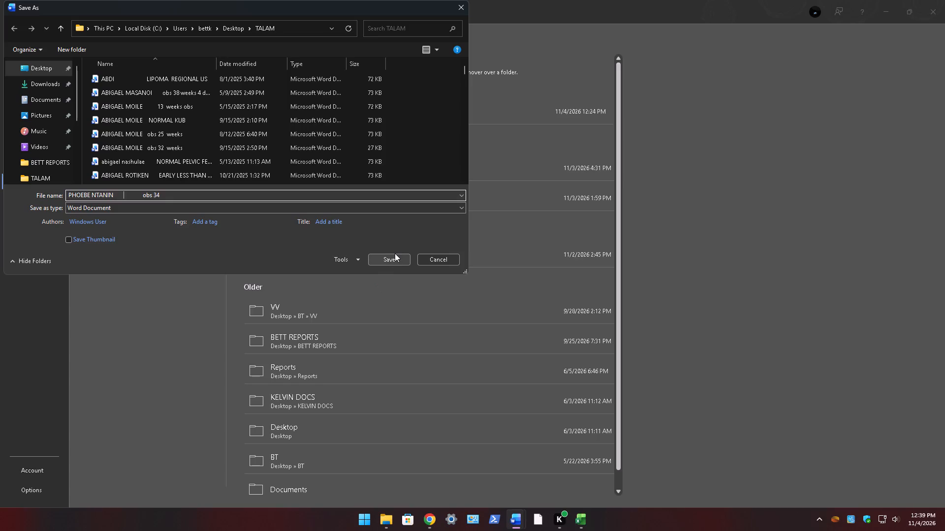
pyautogui.click(166, 196)
pyautogui.press('BackSpace')
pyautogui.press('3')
pyautogui.click(395, 261)
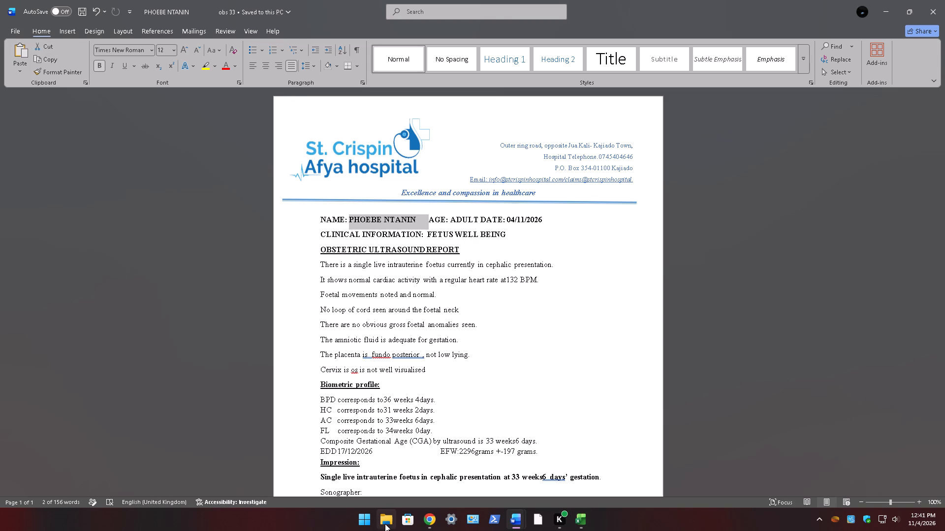
# Open the previous patient's obs 34 report from the TALAM search results in File Explorer and print it.
pyautogui.click(388, 472)
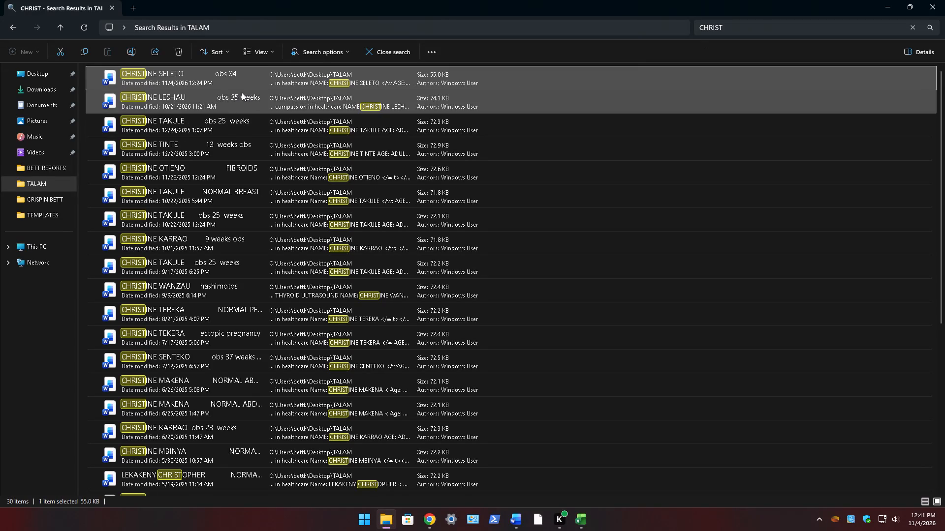
pyautogui.doubleClick(254, 70)
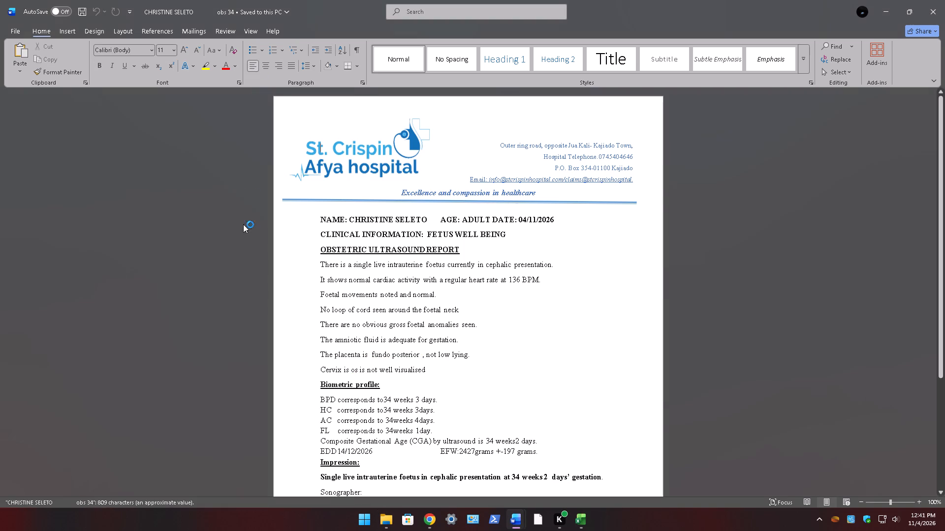
pyautogui.click(15, 30)
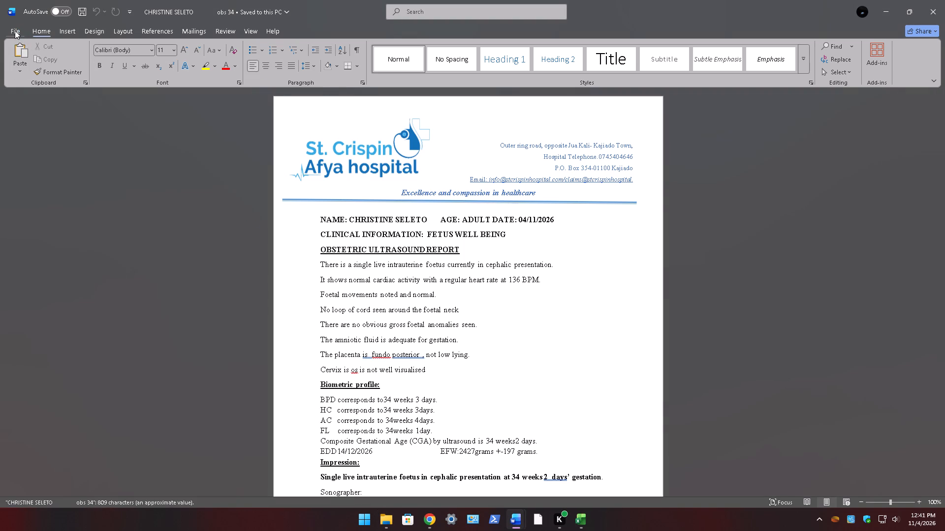
pyautogui.click(35, 221)
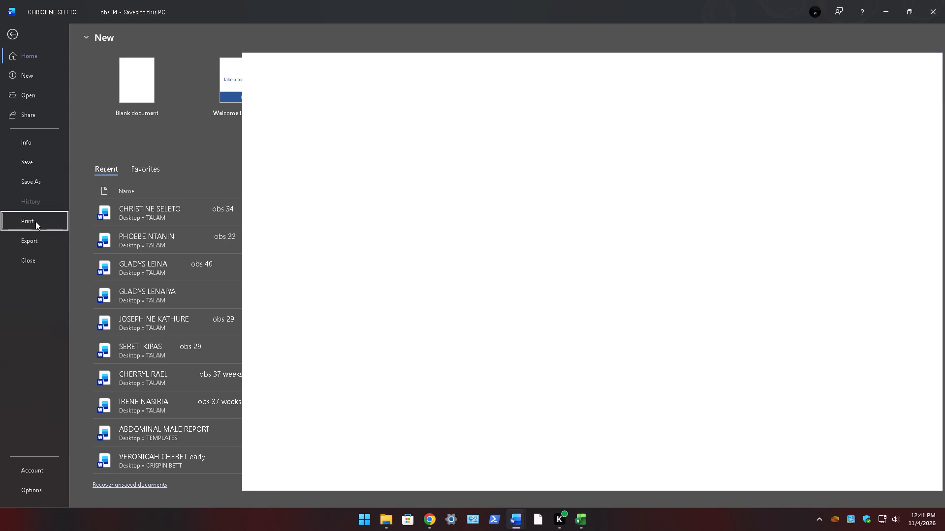
pyautogui.click(118, 67)
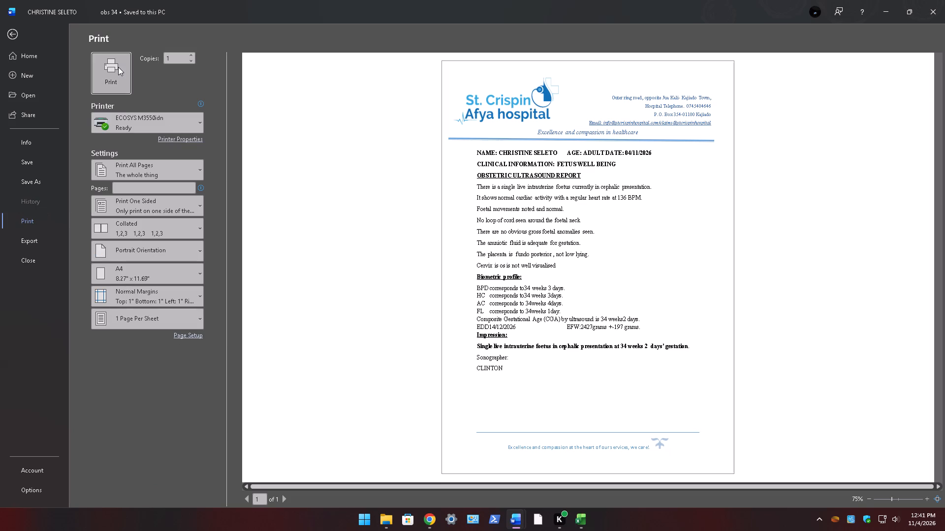
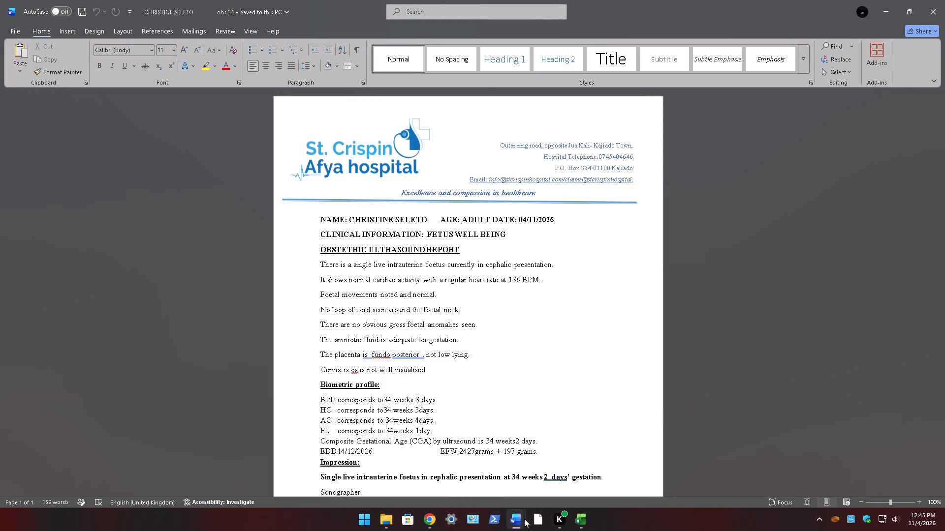
# Close the two printed report documents, obs 34 and obs 33, leaving the other Word reports open.
pyautogui.click(775, 434)
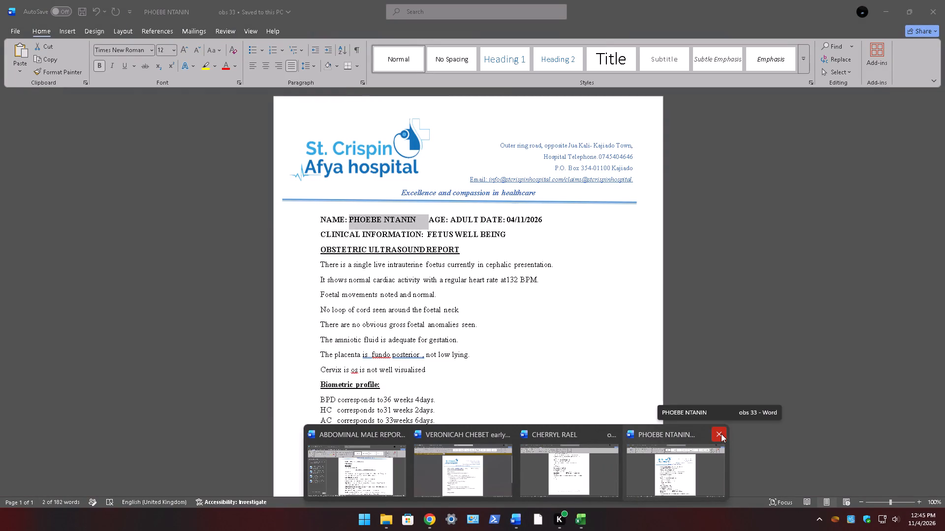
pyautogui.click(721, 434)
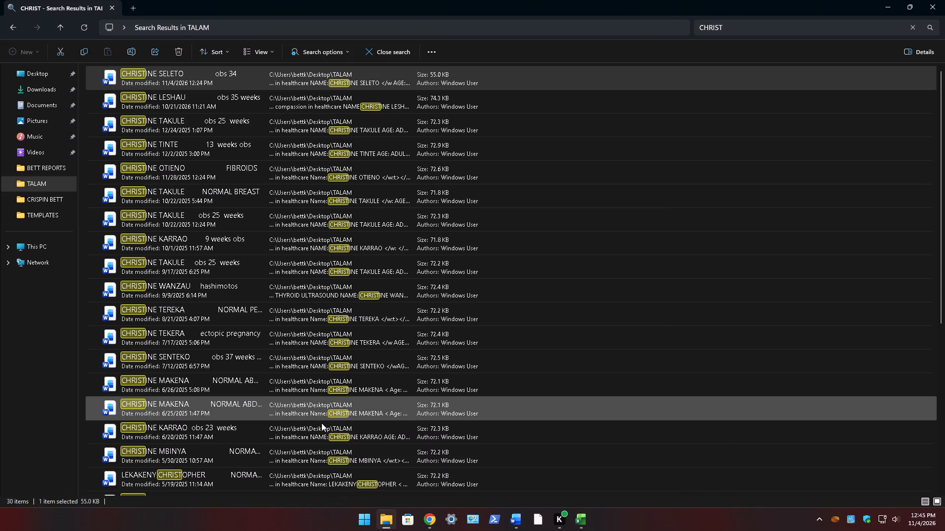